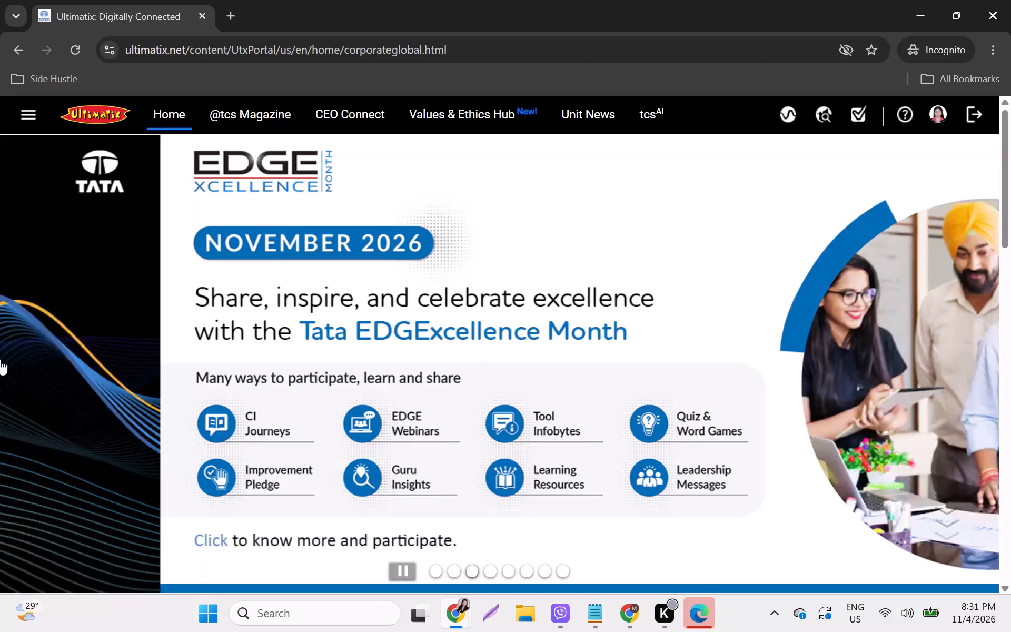
Open the Timesheet Entry application from the Ultimatix portal.
{"action": "left_click", "coordinate": [36, 113]}
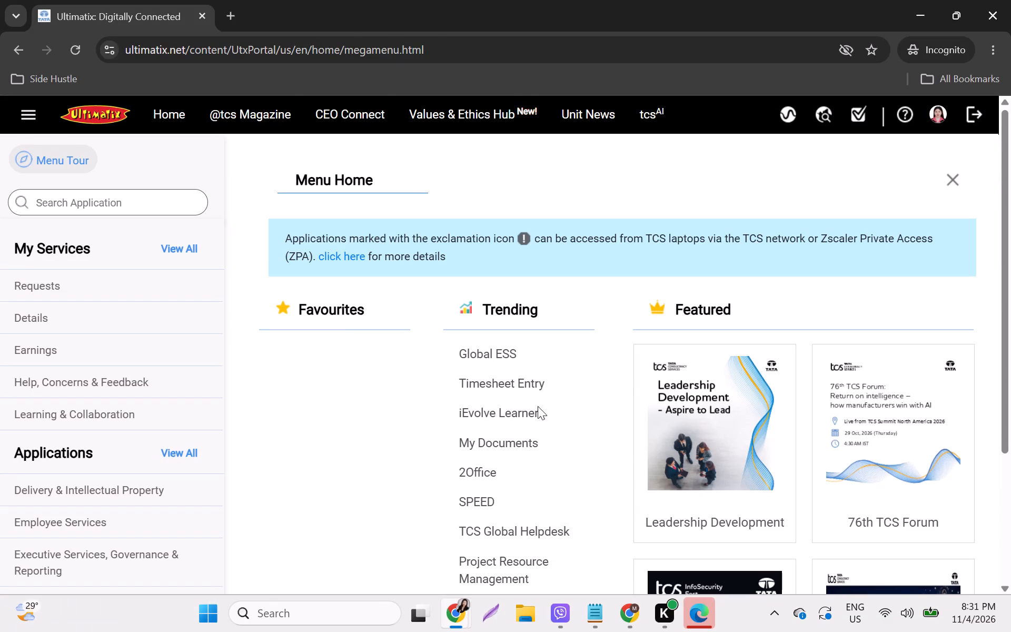
{"action": "left_click", "coordinate": [507, 381]}
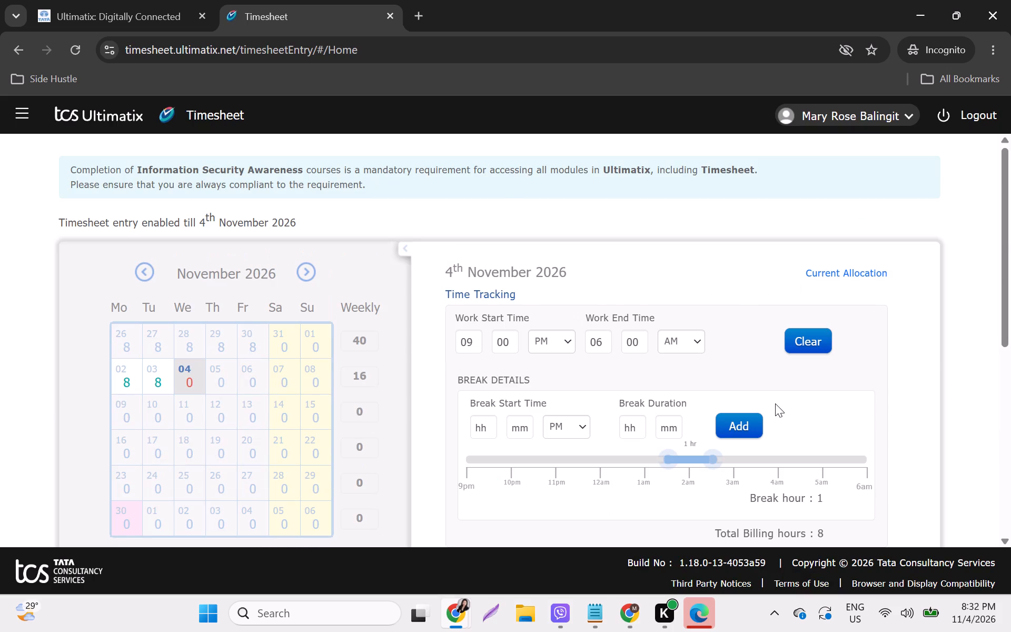
Submit 8 billable hours for 4 November 2026 on the assigned task LM:HRO:ON:Due Diligence TnM Manila.
{"action": "scroll", "coordinate": [835, 349], "scroll_direction": "down", "scroll_amount": 2}
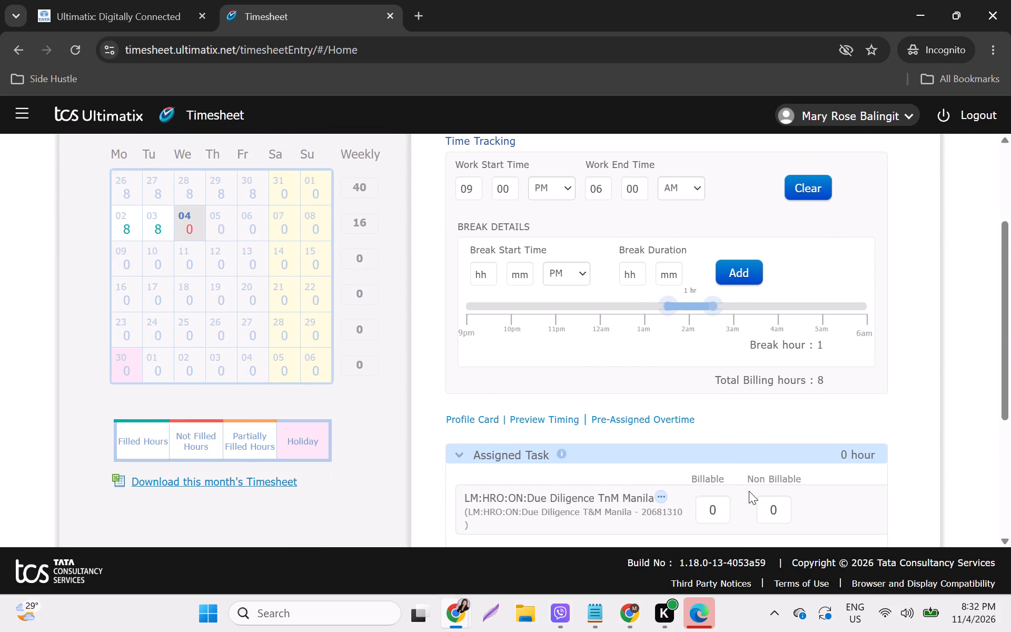
{"action": "left_click_drag", "start_coordinate": [728, 507], "coordinate": [690, 509]}
{"action": "key", "text": "8"}
{"action": "scroll", "coordinate": [703, 470], "scroll_direction": "down", "scroll_amount": 3}
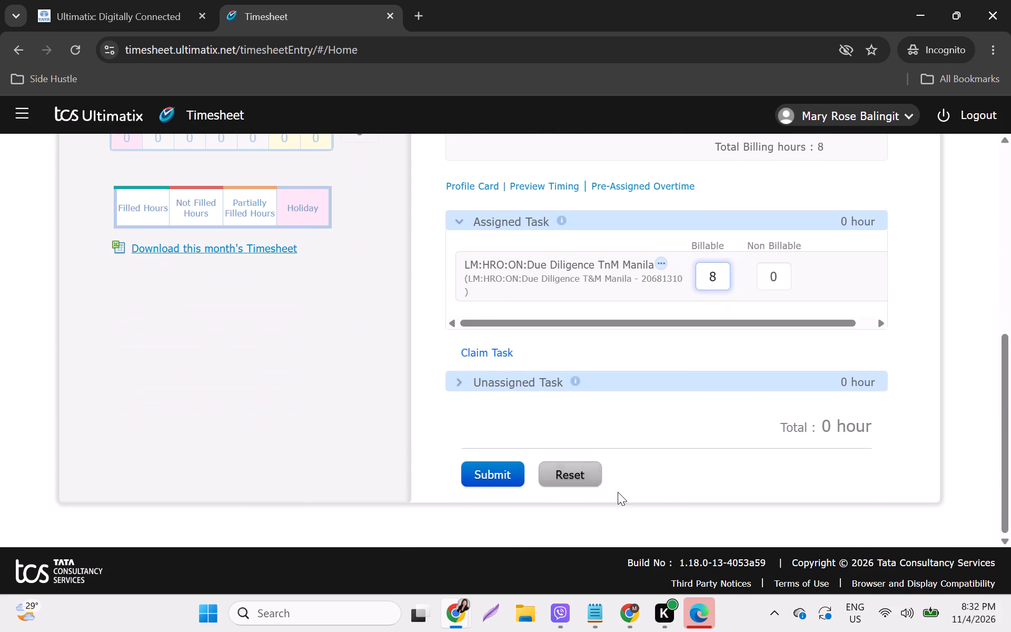
{"action": "left_click", "coordinate": [489, 478]}
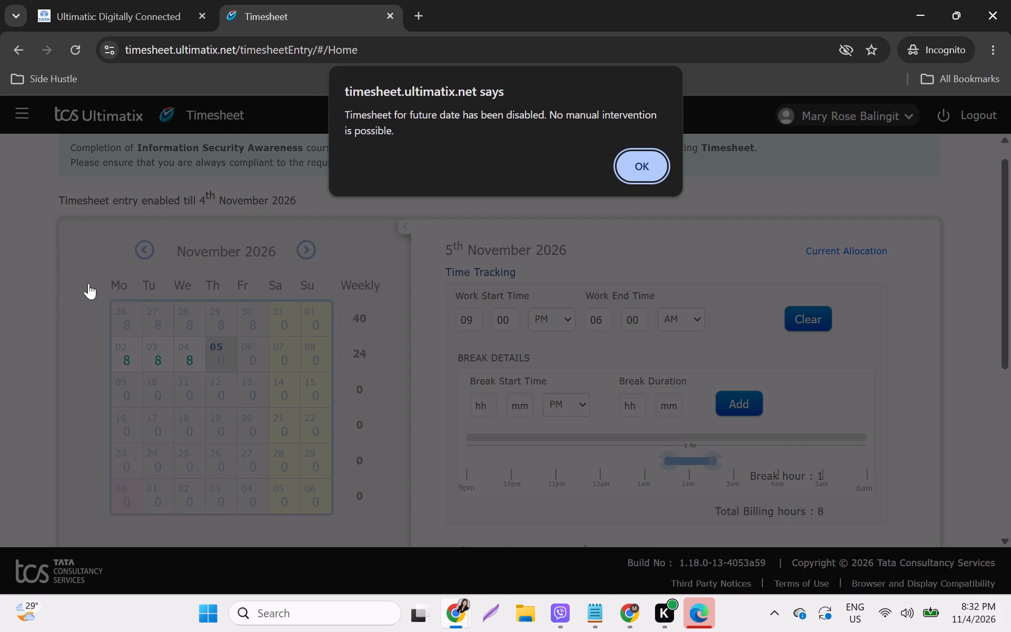
{"action": "left_click", "coordinate": [658, 154]}
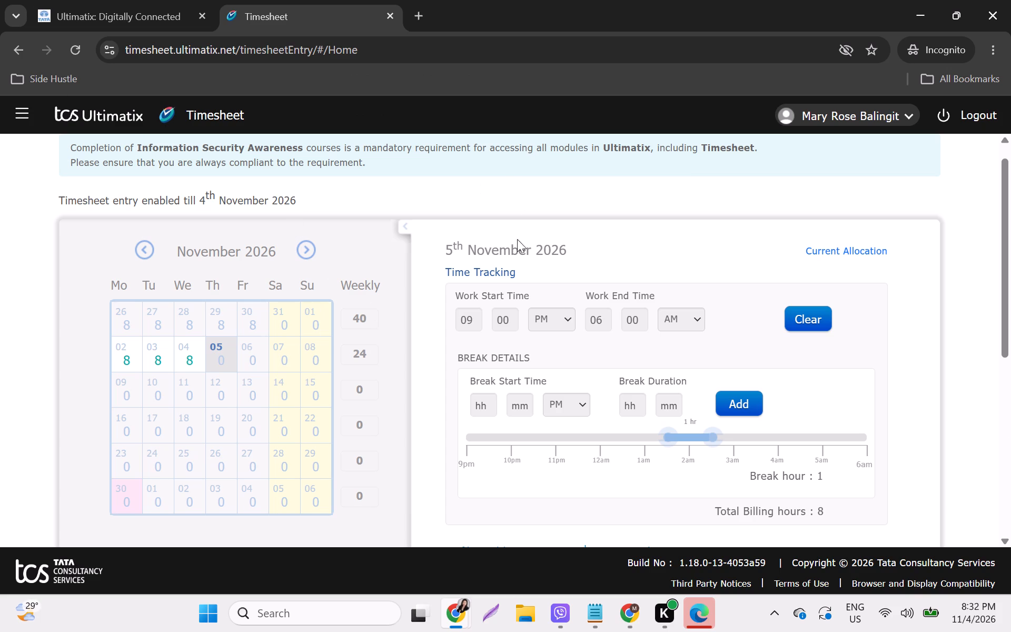
Return to the Ultimatix portal, open iEvolve Learner and continue to its home page without declaring skills.
{"action": "left_click", "coordinate": [117, 14]}
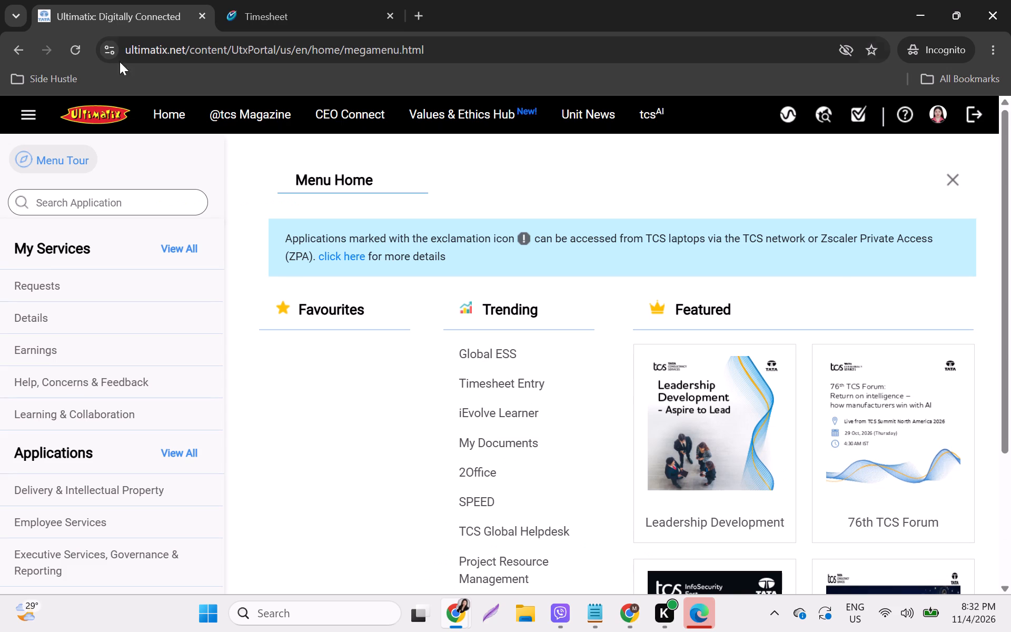
{"action": "left_click", "coordinate": [300, 14]}
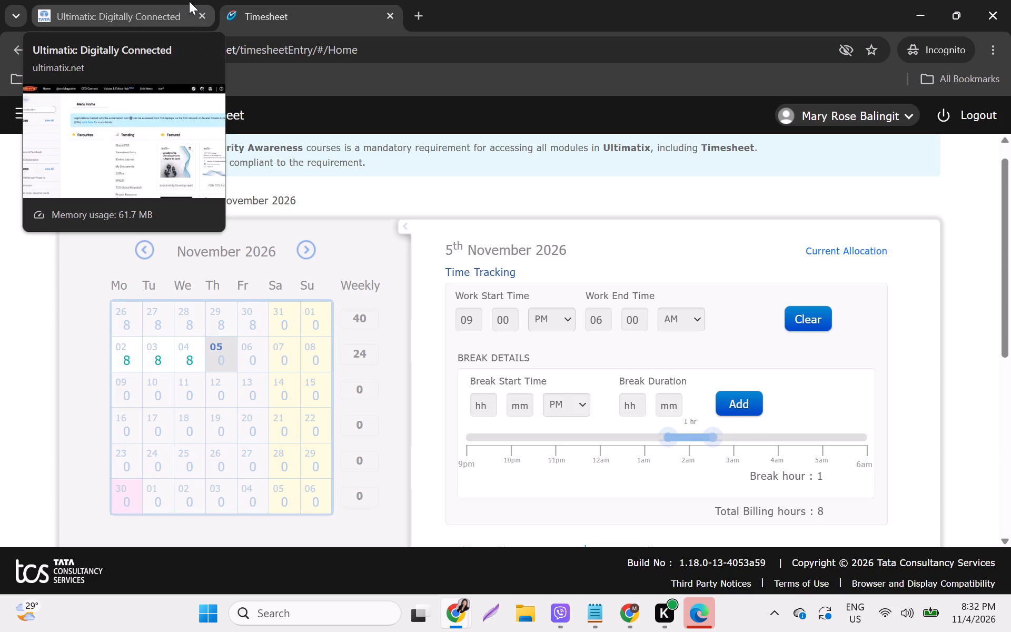
{"action": "left_click", "coordinate": [134, 17]}
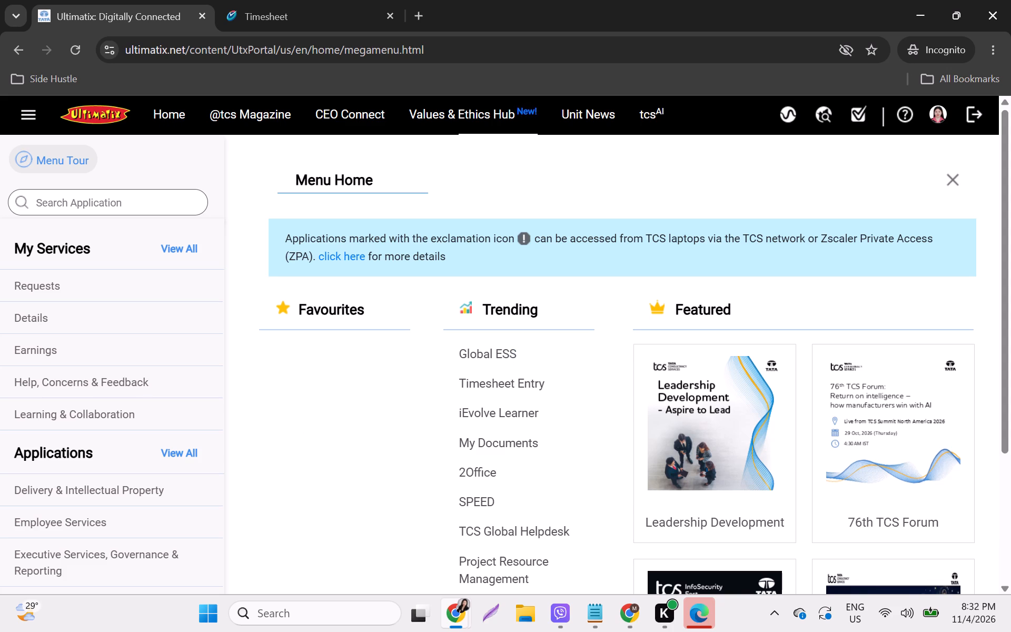
{"action": "left_click", "coordinate": [487, 412]}
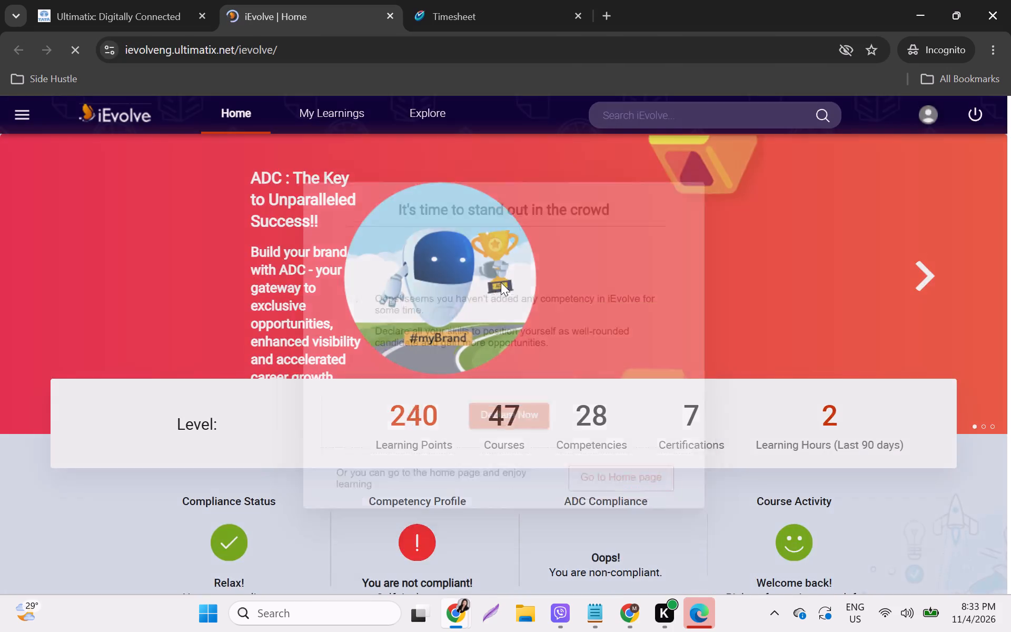
{"action": "scroll", "coordinate": [541, 373], "scroll_direction": "down", "scroll_amount": 3}
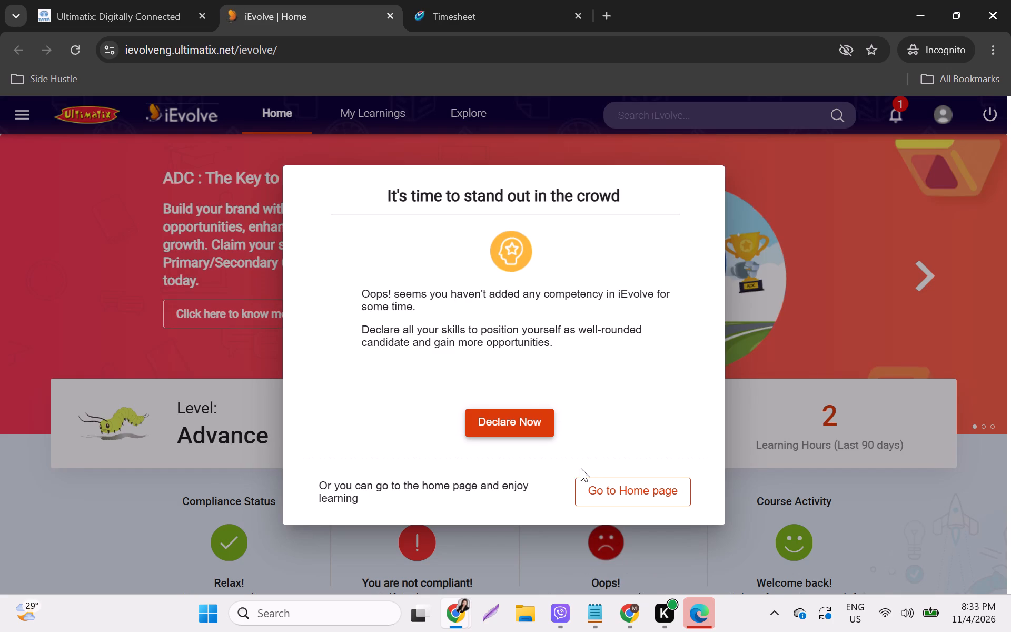
{"action": "left_click", "coordinate": [601, 488]}
Open the competency self-declaration page from the Competency Profile section of the iEvolve home page.
{"action": "scroll", "coordinate": [481, 377], "scroll_direction": "down", "scroll_amount": 4}
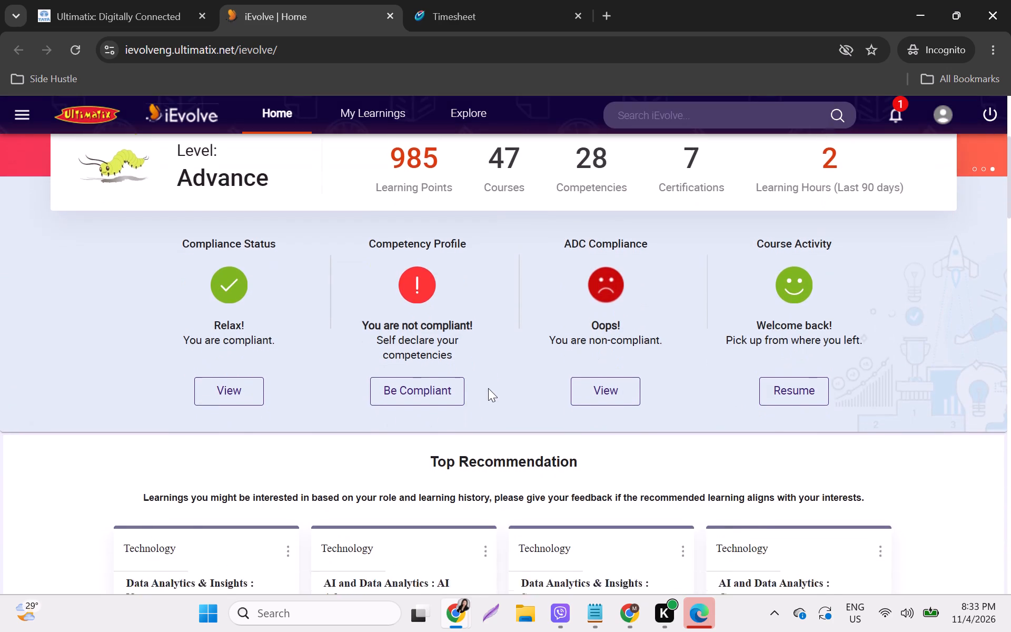
{"action": "left_click", "coordinate": [431, 331]}
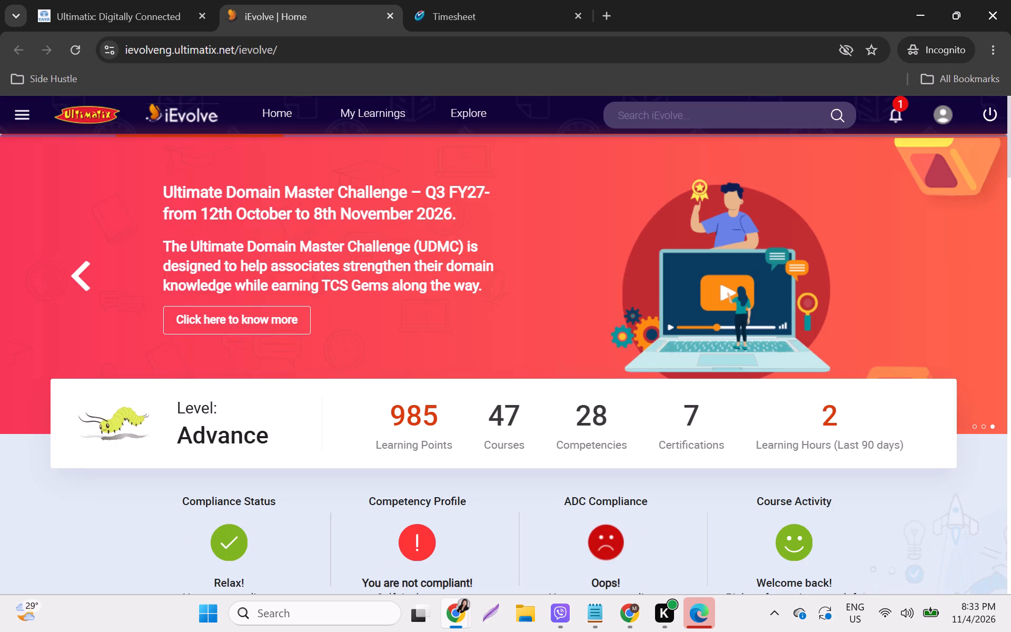
Examine the competency types offered in the competency search.
{"action": "scroll", "coordinate": [520, 346], "scroll_direction": "down", "scroll_amount": 2}
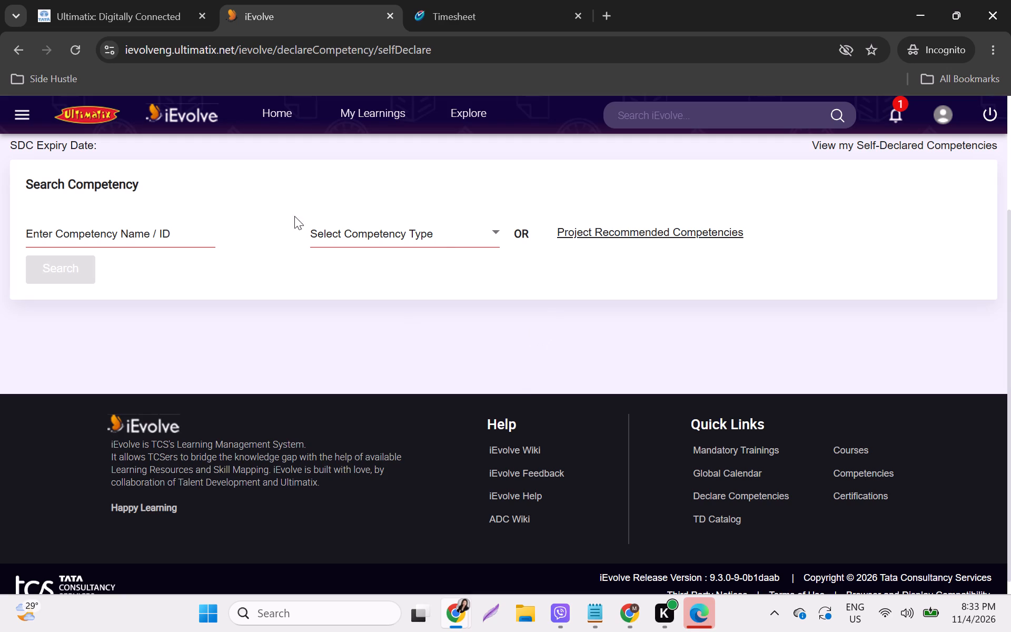
{"action": "left_click", "coordinate": [500, 240]}
{"action": "left_click", "coordinate": [481, 241]}
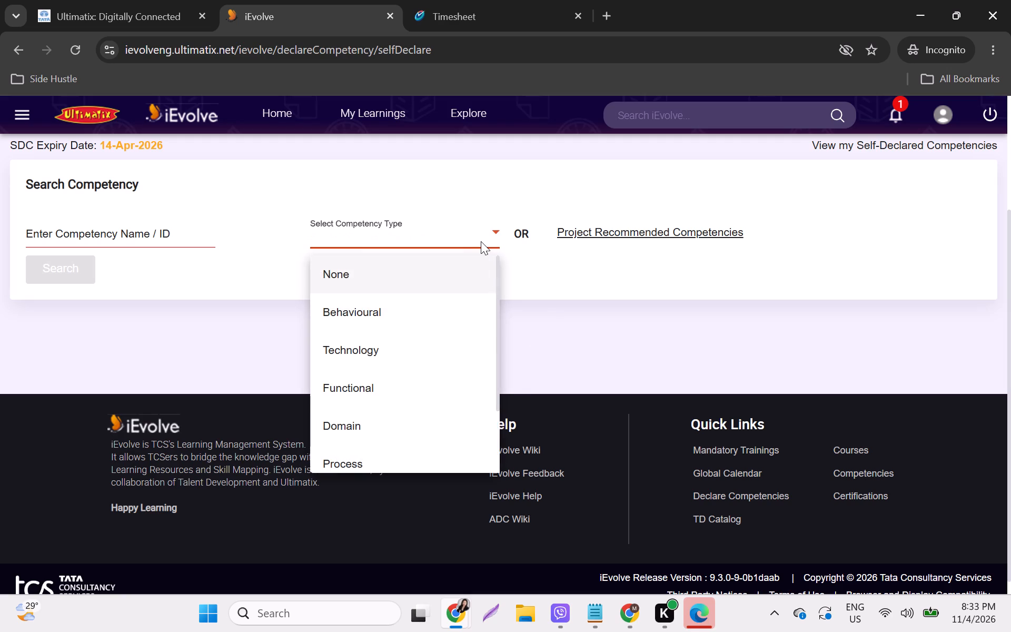
{"action": "scroll", "coordinate": [405, 374], "scroll_direction": "down", "scroll_amount": 4}
{"action": "scroll", "coordinate": [378, 414], "scroll_direction": "down", "scroll_amount": 2}
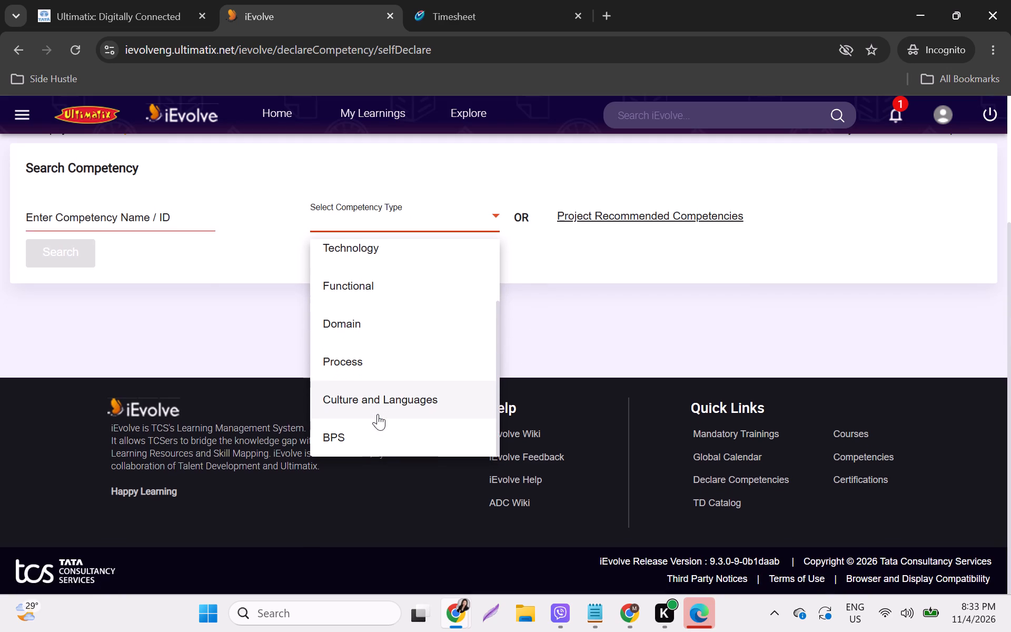
{"action": "scroll", "coordinate": [387, 374], "scroll_direction": "up", "scroll_amount": 3}
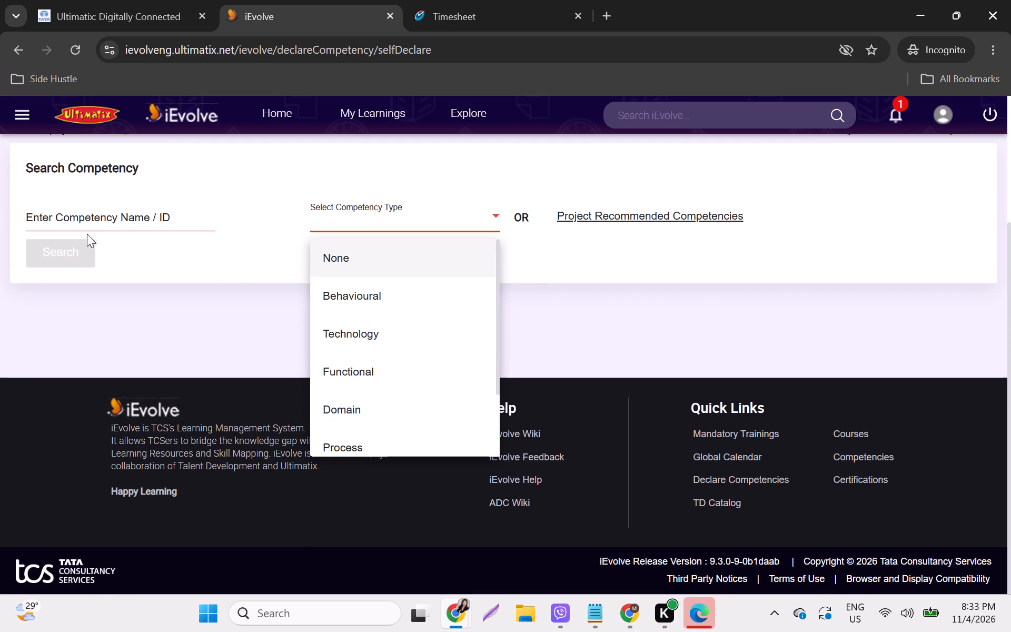
{"action": "left_click", "coordinate": [117, 214]}
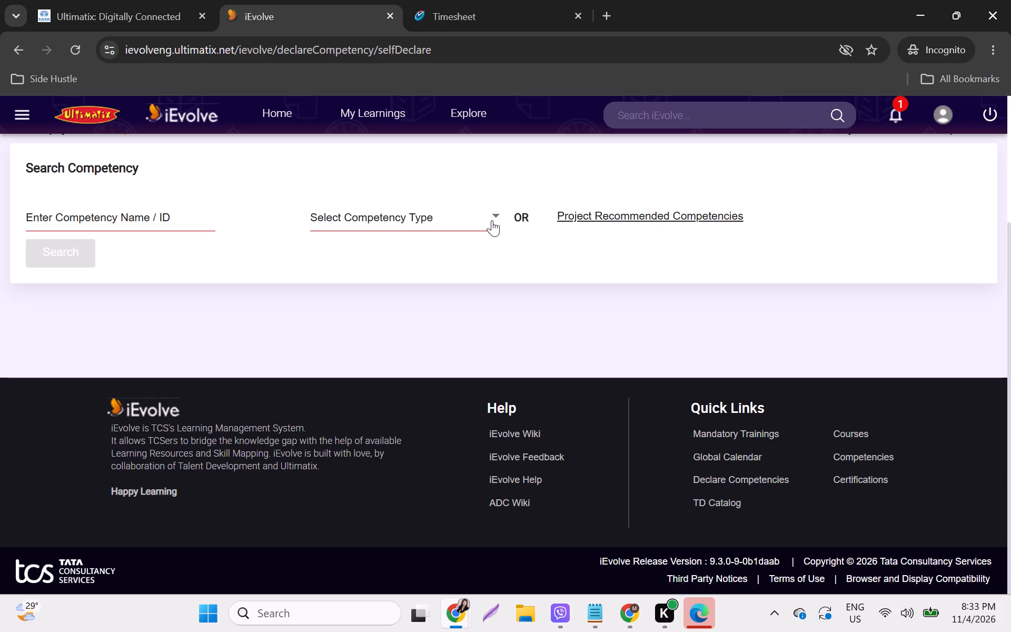
View the Project Recommended Competencies and close them again.
{"action": "left_click", "coordinate": [582, 219]}
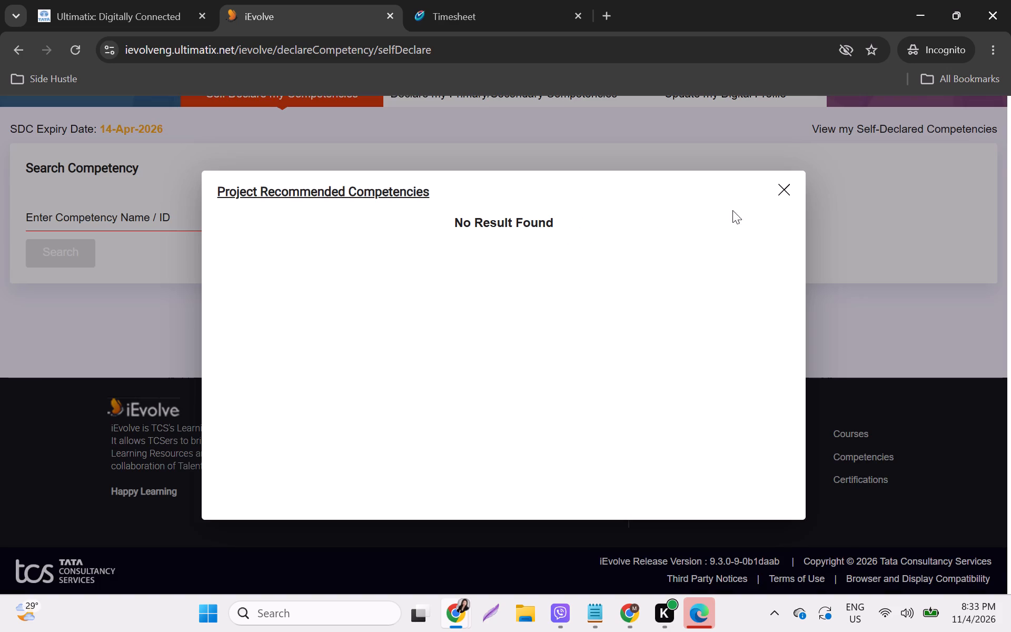
{"action": "left_click", "coordinate": [788, 190]}
Search for a competency by entering the ID number in Competency Name / ID.
{"action": "scroll", "coordinate": [197, 264], "scroll_direction": "up", "scroll_amount": 3}
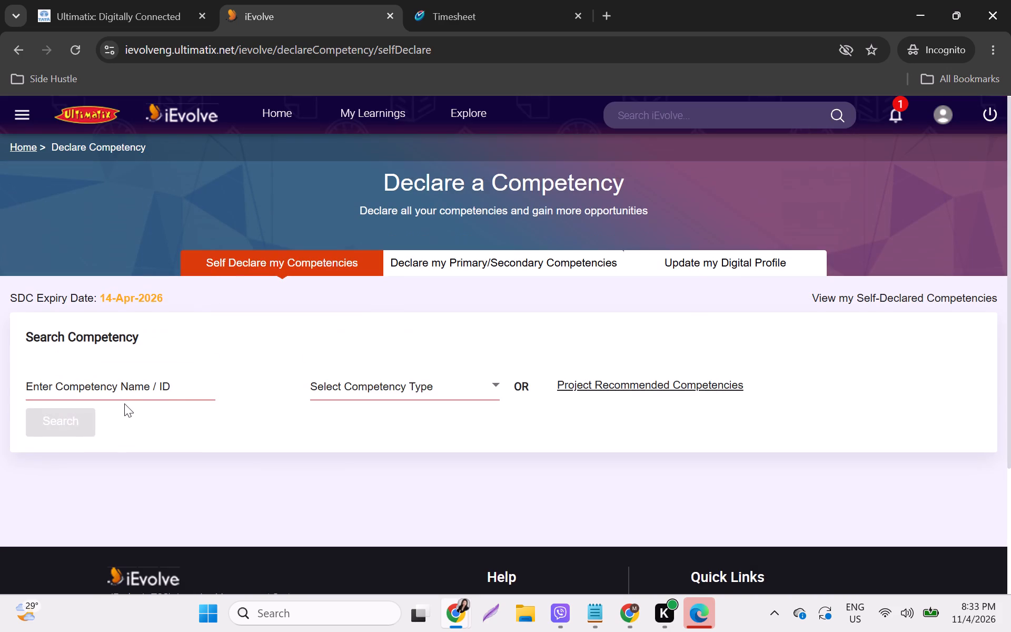
{"action": "left_click", "coordinate": [126, 386]}
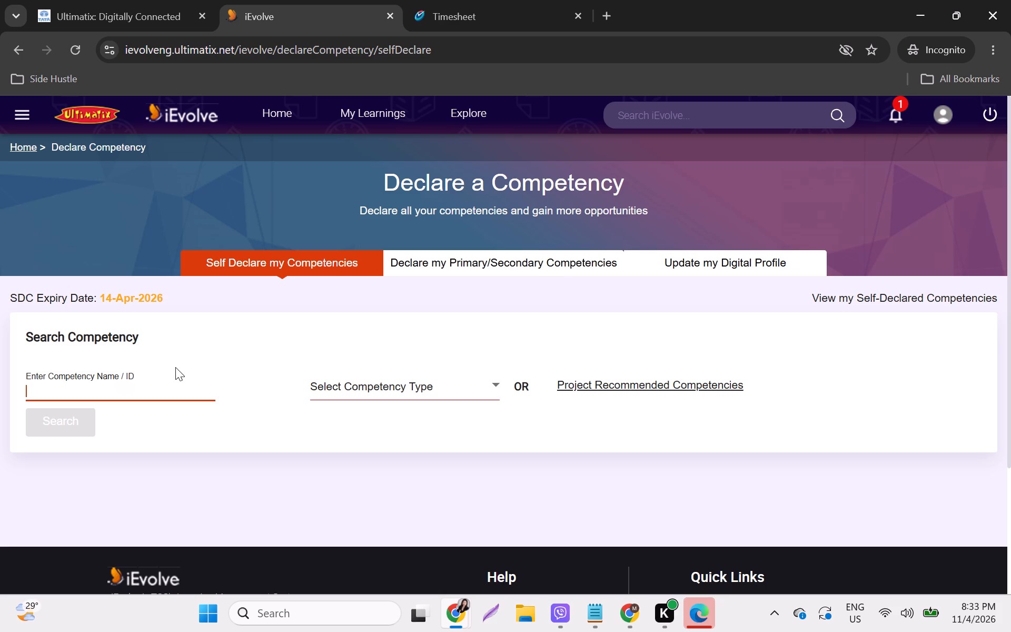
{"action": "left_click", "coordinate": [111, 386]}
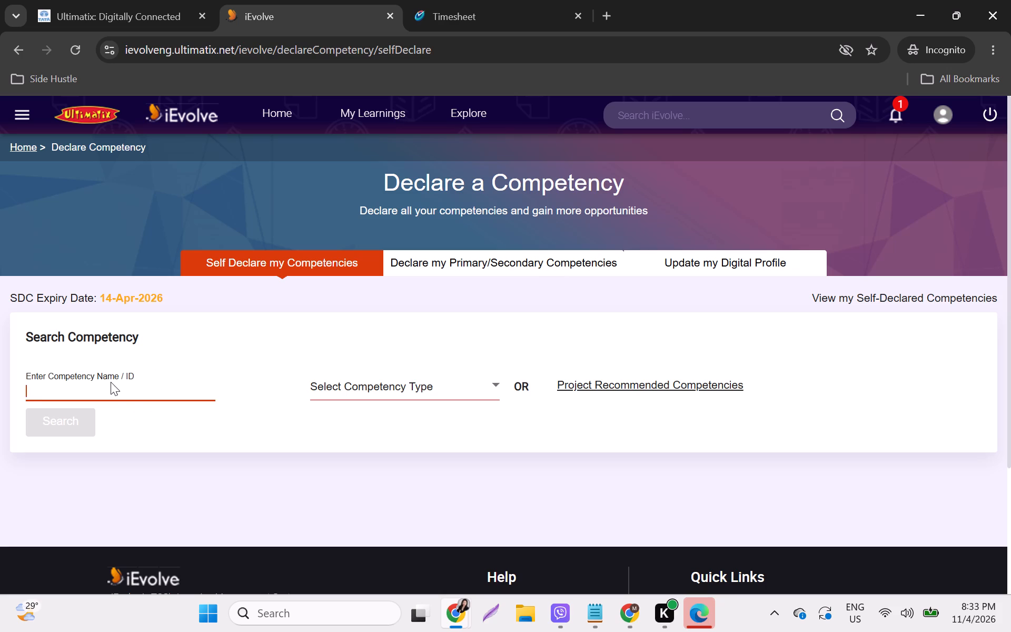
{"action": "left_click", "coordinate": [111, 385]}
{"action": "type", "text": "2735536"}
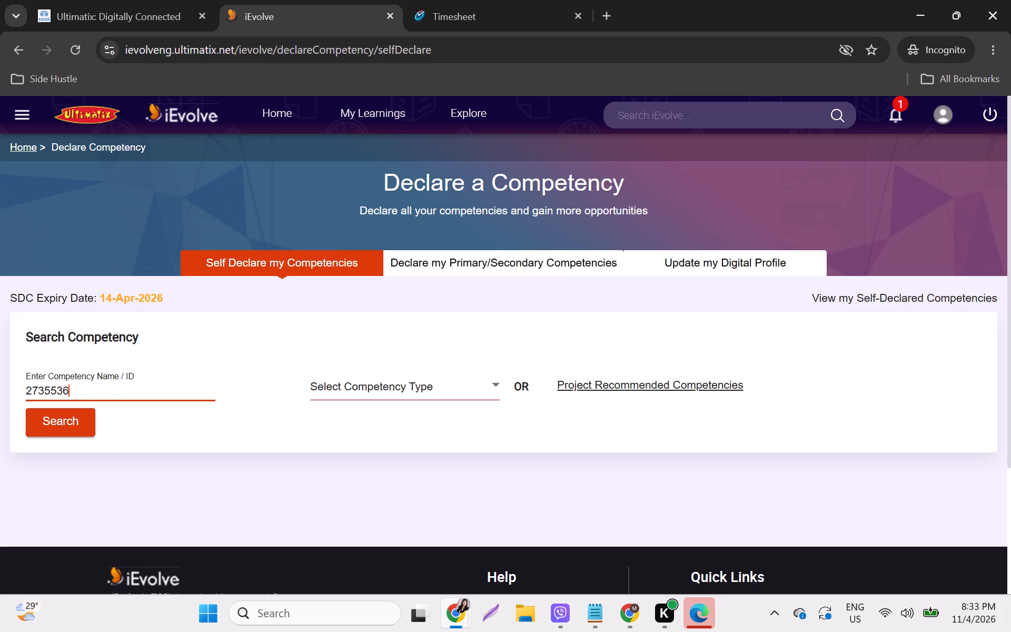
{"action": "left_click", "coordinate": [63, 417]}
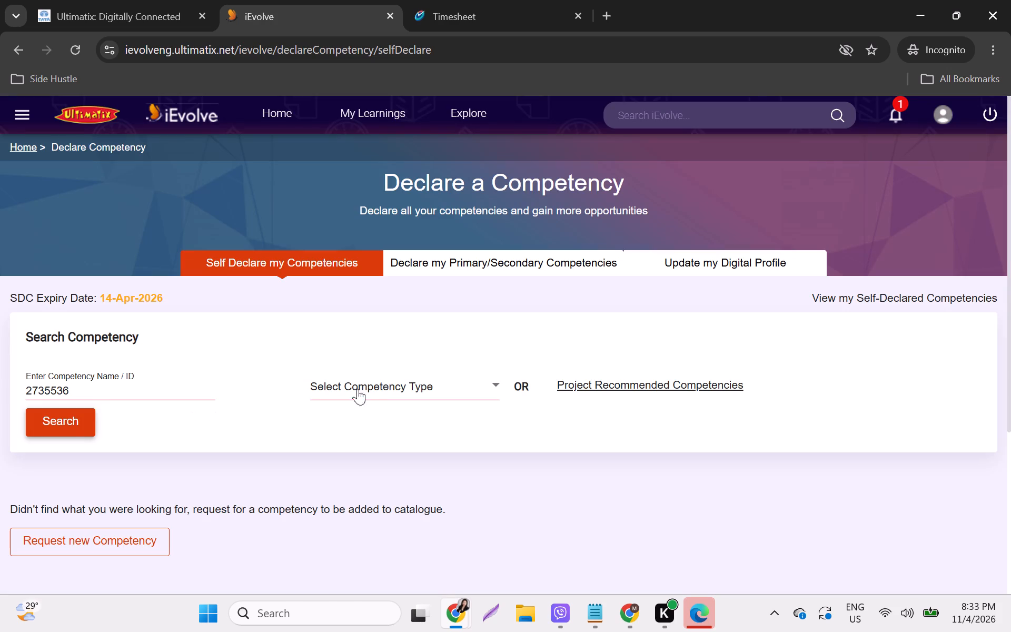
Examine the competency types again alongside the searched ID and the option to request a new competency.
{"action": "scroll", "coordinate": [372, 394], "scroll_direction": "down", "scroll_amount": 2}
{"action": "left_click", "coordinate": [420, 234]}
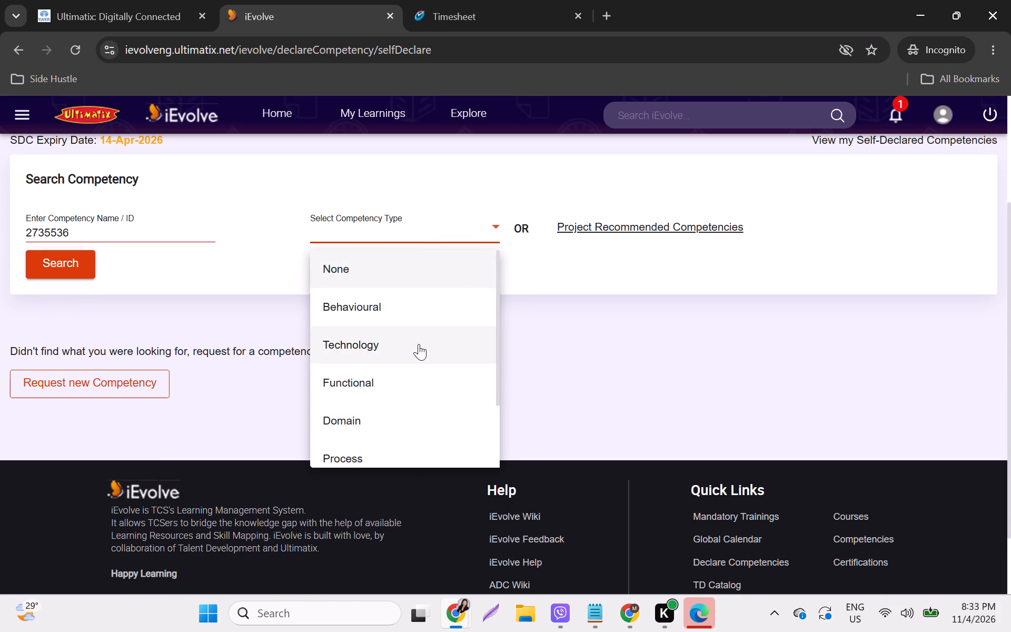
{"action": "scroll", "coordinate": [419, 344], "scroll_direction": "down", "scroll_amount": 3}
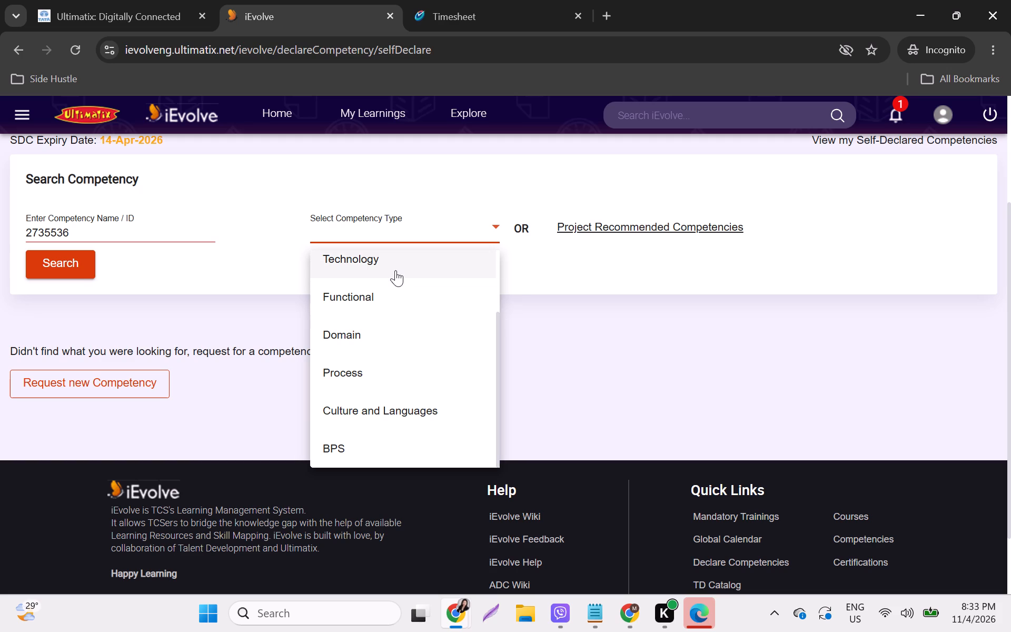
{"action": "scroll", "coordinate": [411, 309], "scroll_direction": "up", "scroll_amount": 7}
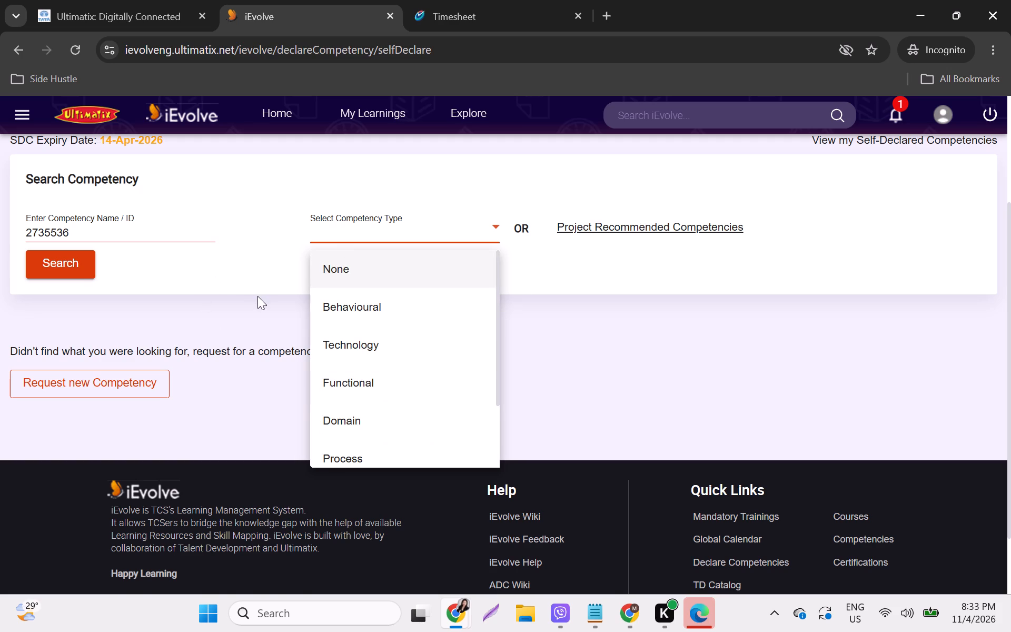
{"action": "scroll", "coordinate": [257, 297], "scroll_direction": "up", "scroll_amount": 2}
{"action": "scroll", "coordinate": [230, 343], "scroll_direction": "up", "scroll_amount": 1}
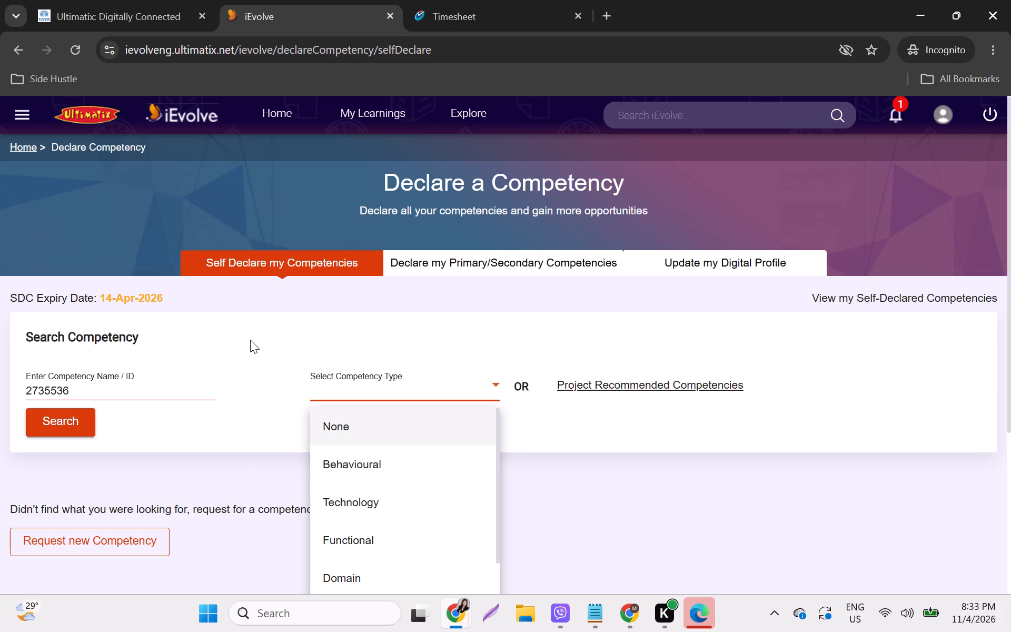
{"action": "scroll", "coordinate": [250, 340], "scroll_direction": "down", "scroll_amount": 1}
{"action": "scroll", "coordinate": [201, 362], "scroll_direction": "down", "scroll_amount": 2}
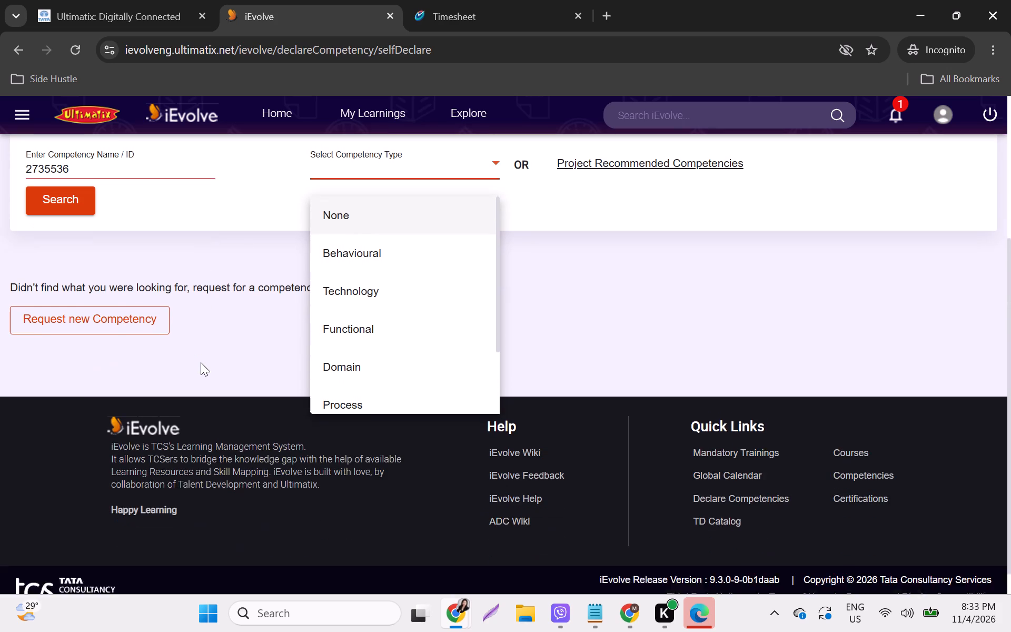
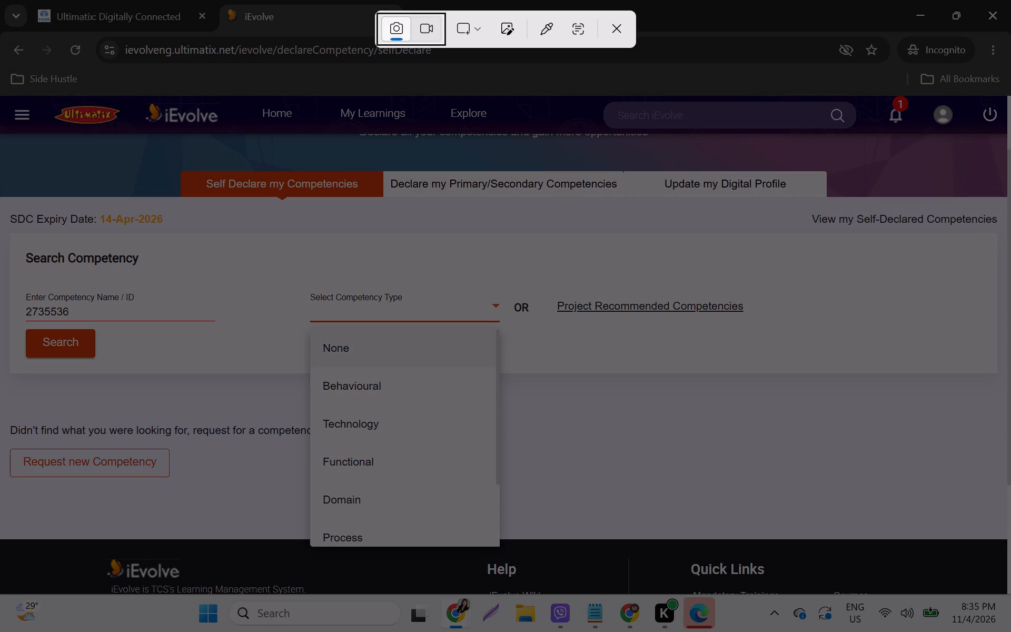
Capture a screenshot of the Self Declare my Competencies page, covering the competency search, the open type list and the new-competency request option.
{"action": "left_click_drag", "start_coordinate": [0, 100], "coordinate": [773, 532]}
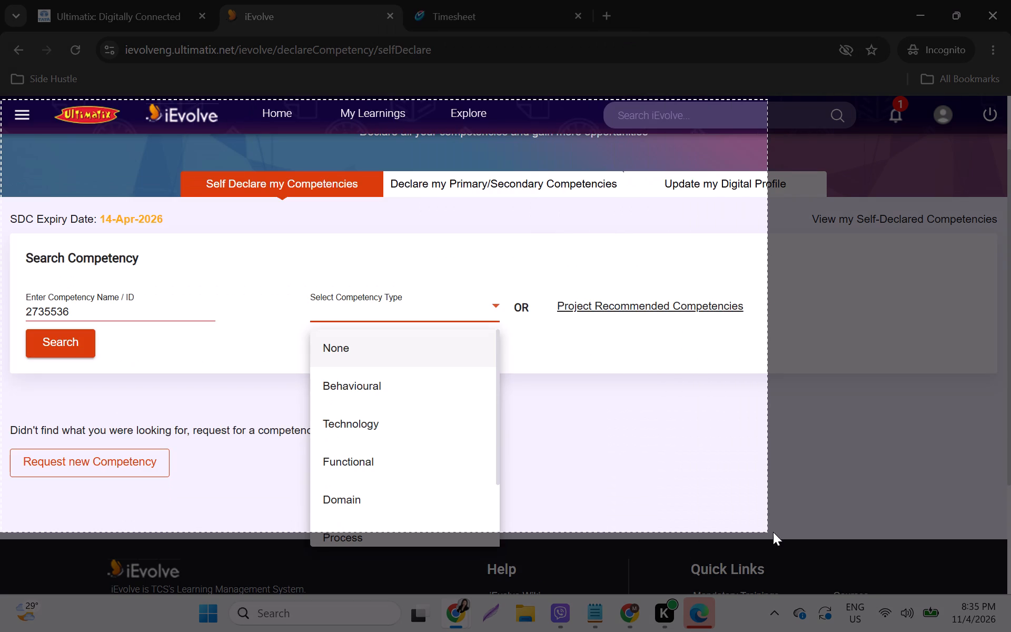
{"action": "left_click_drag", "start_coordinate": [773, 532], "coordinate": [873, 556]}
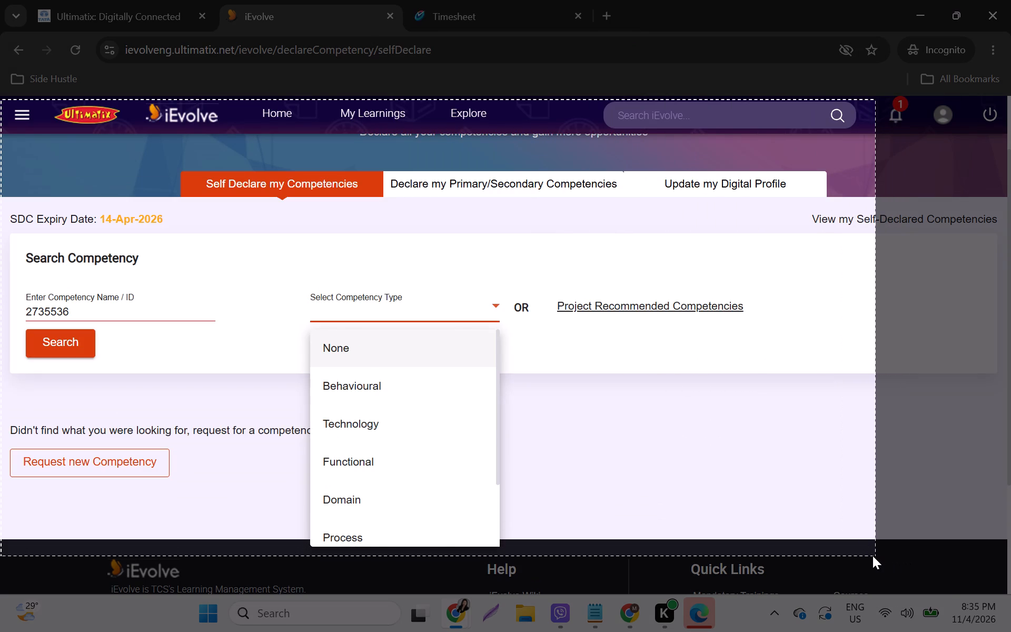
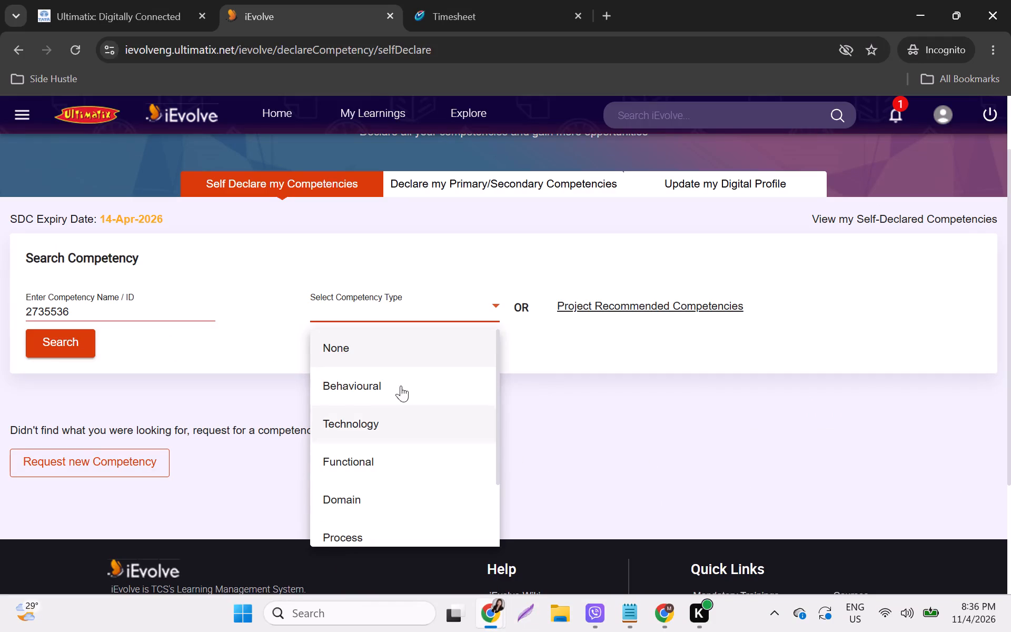
Close the competency type list with no type chosen and search for the competency ID already entered.
{"action": "left_click", "coordinate": [423, 350]}
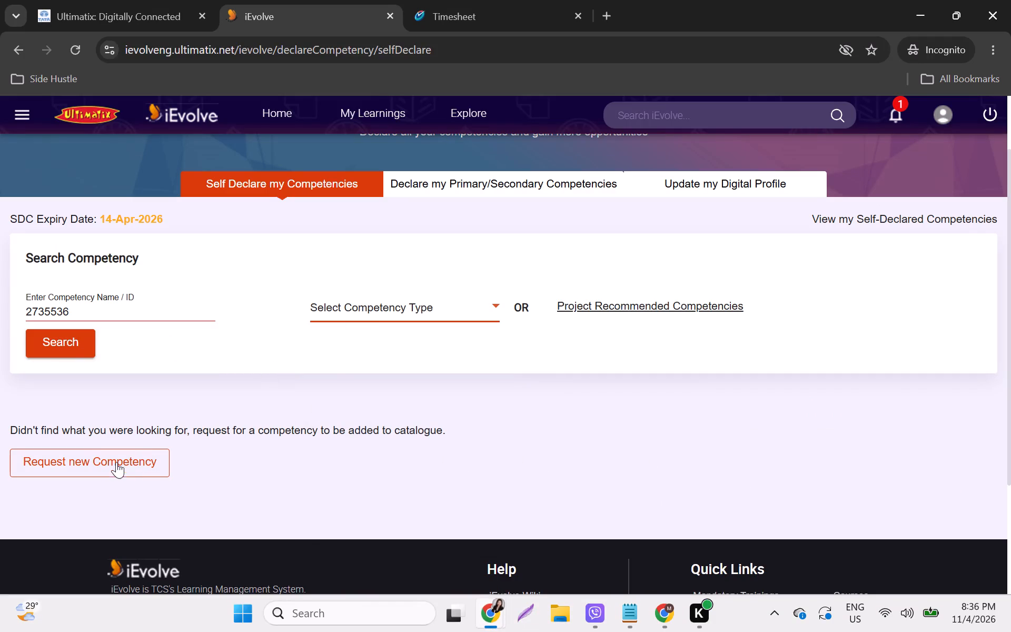
{"action": "left_click", "coordinate": [68, 343]}
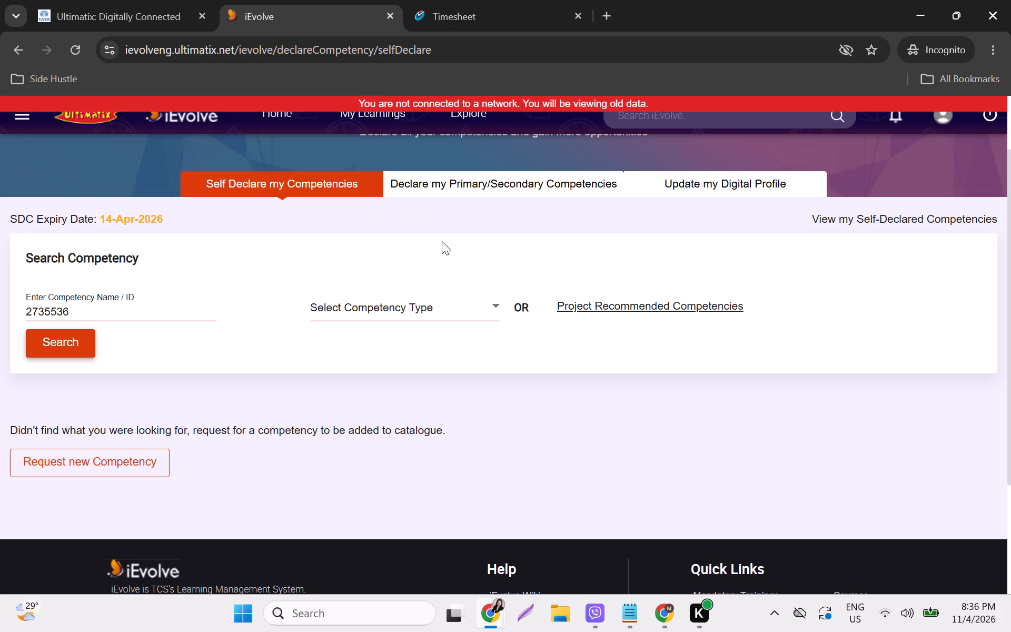
Turn Wi-Fi off and back on to reconnect to the network, leaving the other available networks unjoined.
{"action": "left_click", "coordinate": [888, 619]}
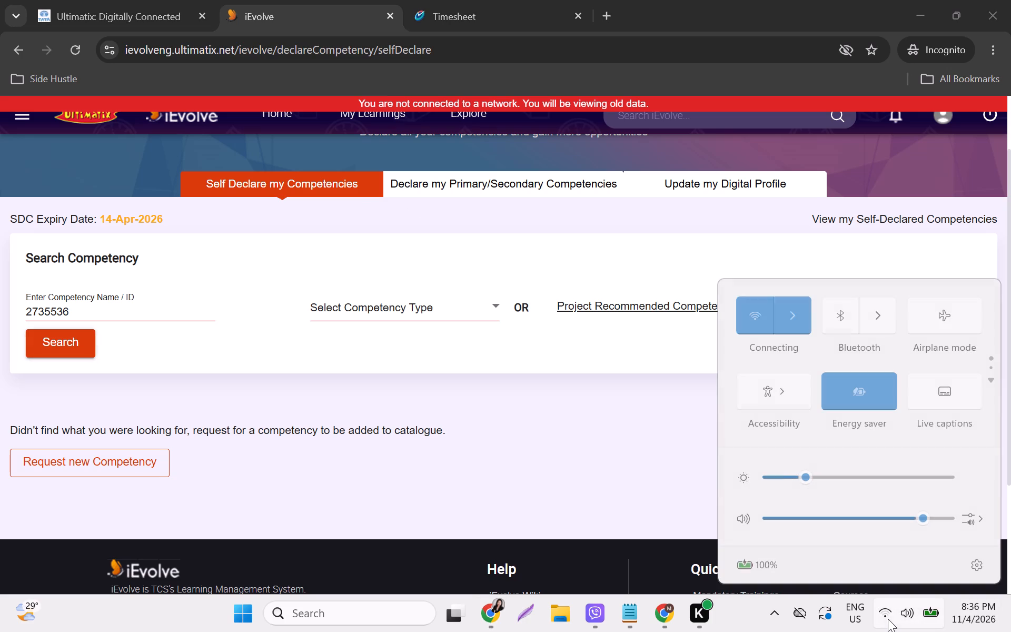
{"action": "left_click", "coordinate": [797, 323]}
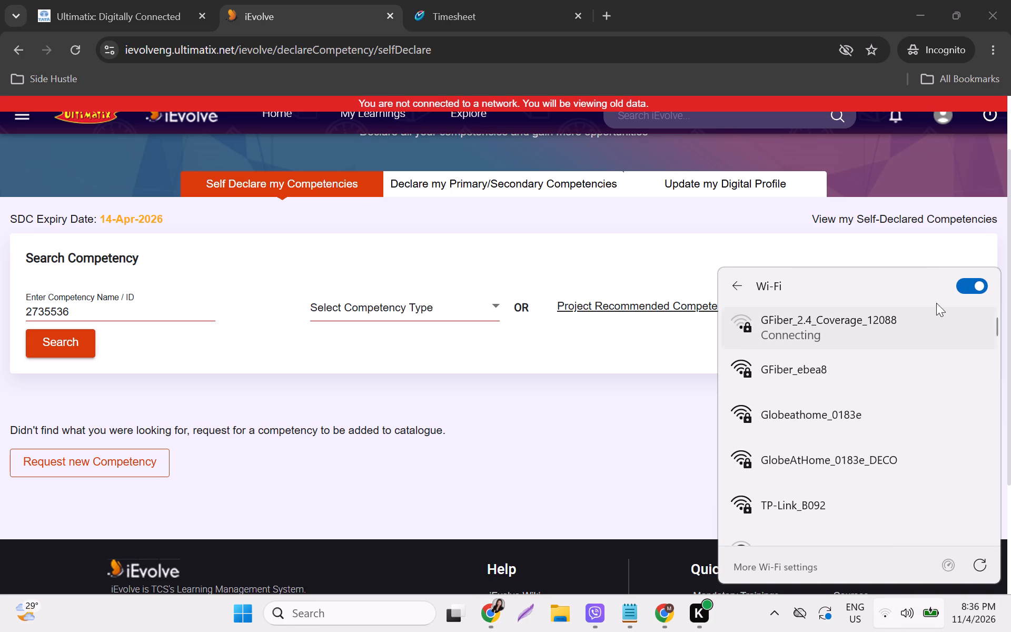
{"action": "left_click", "coordinate": [977, 285]}
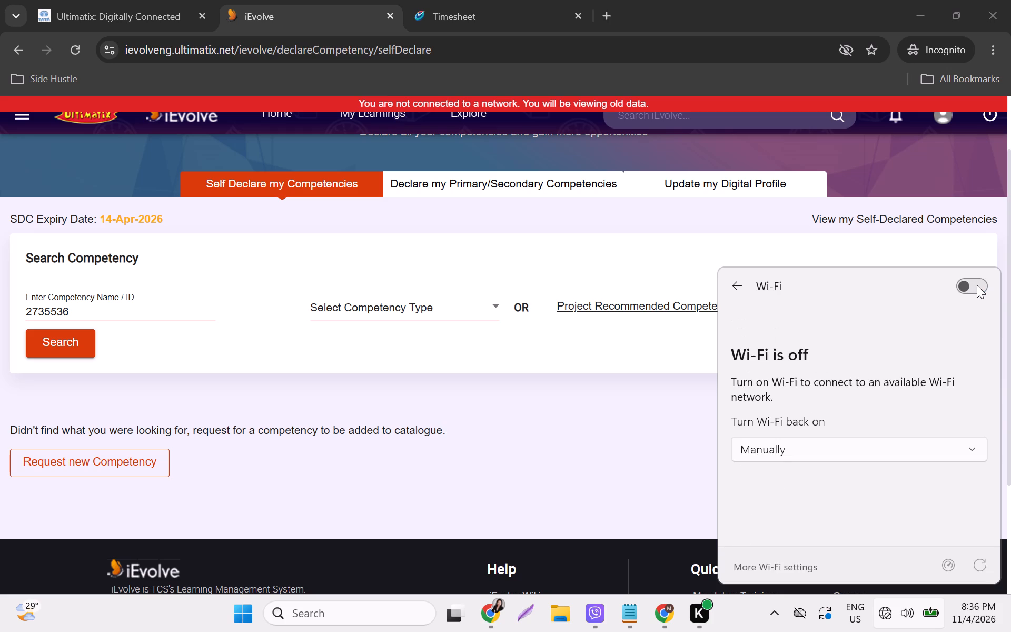
{"action": "left_click", "coordinate": [965, 281]}
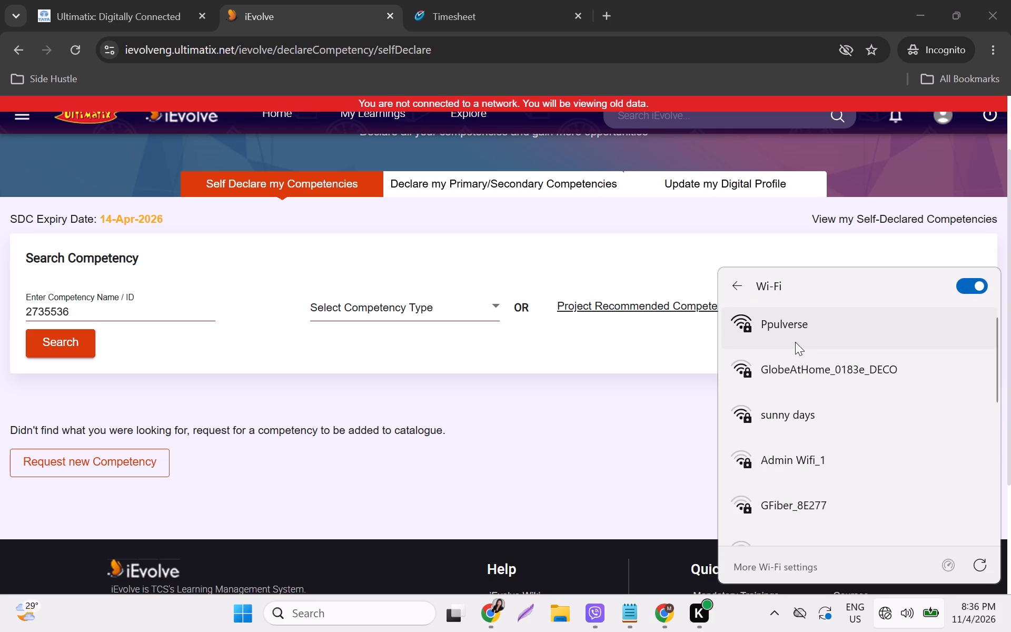
{"action": "scroll", "coordinate": [831, 377], "scroll_direction": "down", "scroll_amount": 1}
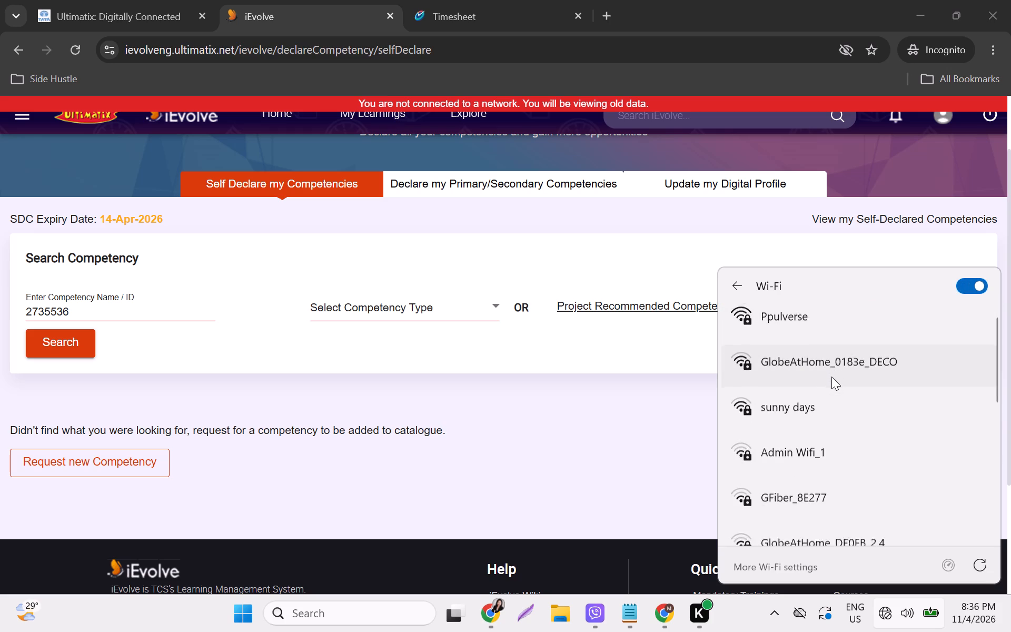
{"action": "scroll", "coordinate": [831, 377], "scroll_direction": "down", "scroll_amount": 1}
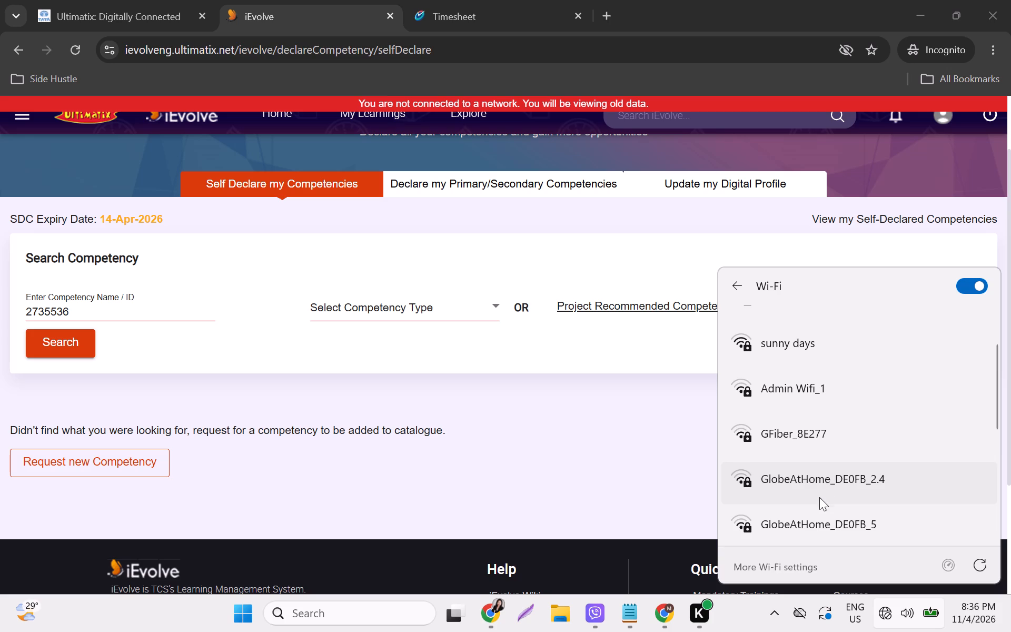
{"action": "scroll", "coordinate": [840, 441], "scroll_direction": "up", "scroll_amount": 7}
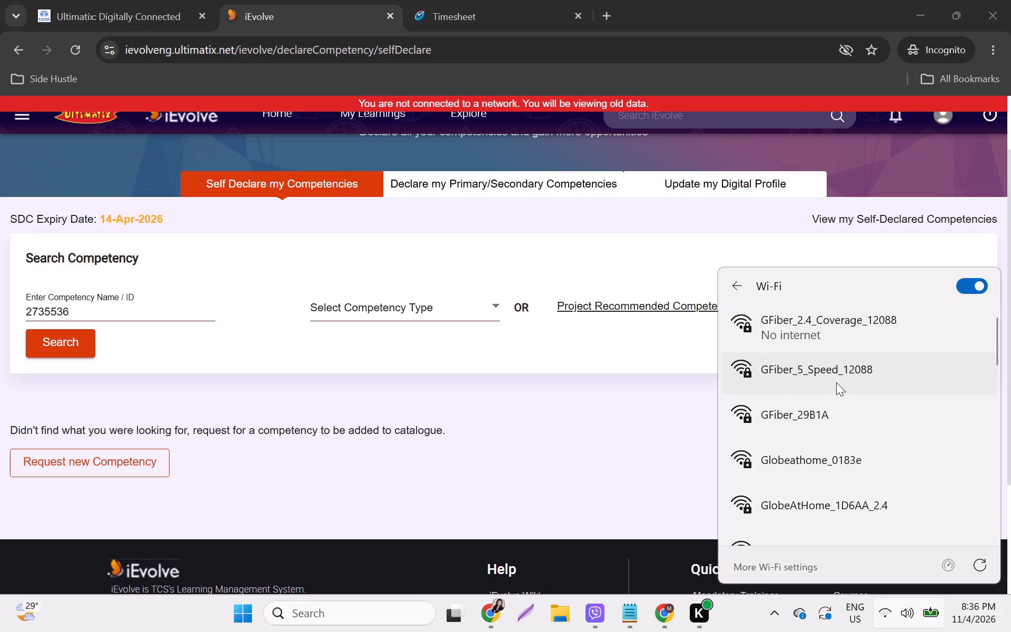
{"action": "left_click", "coordinate": [795, 387]}
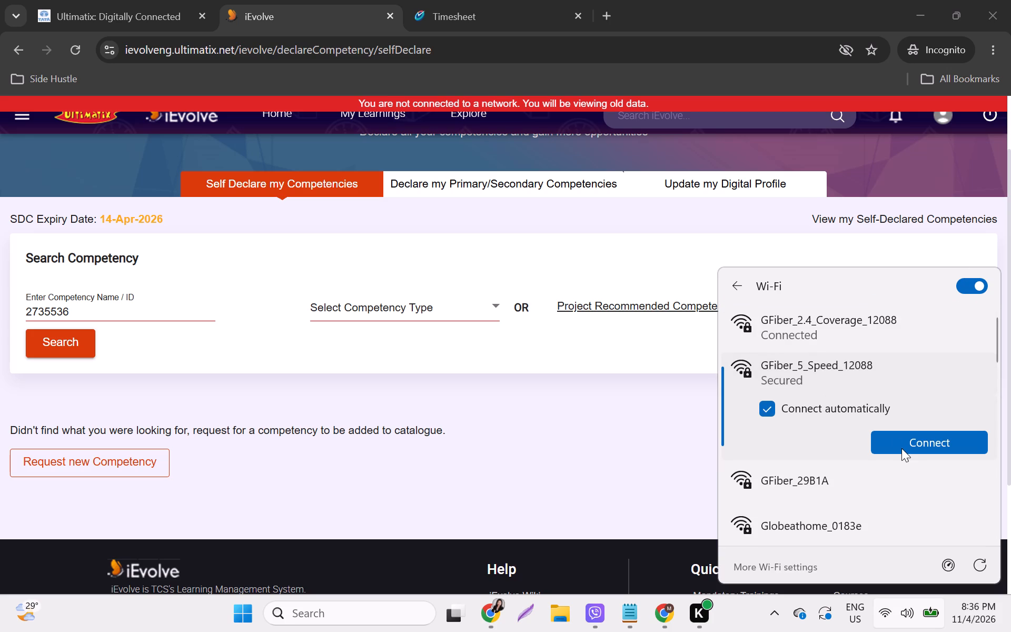
{"action": "left_click", "coordinate": [665, 408]}
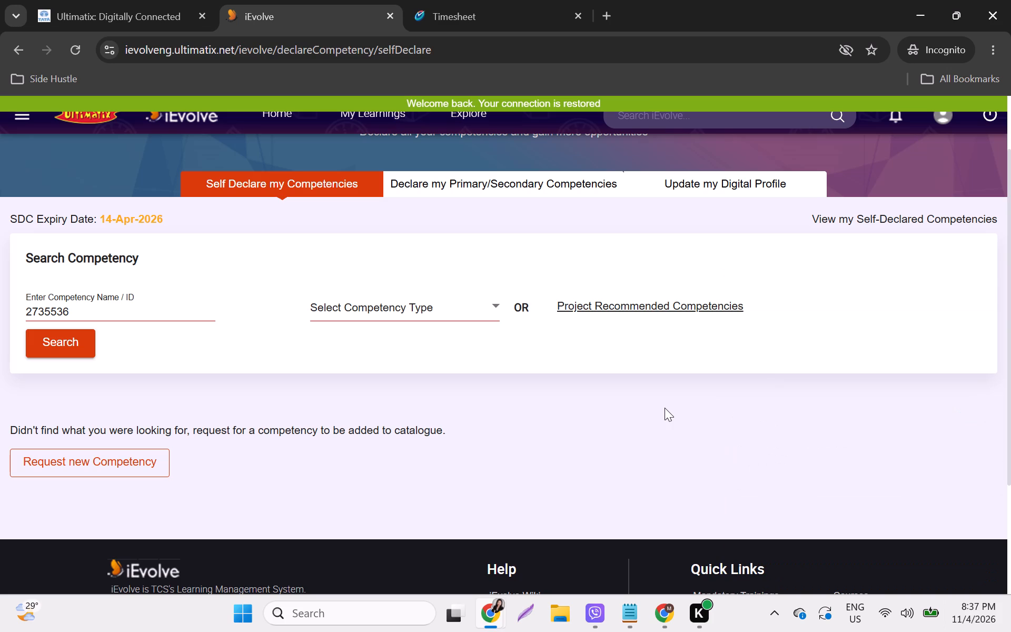
Repeat the competency search with the ID already entered and no competency type selected.
{"action": "left_click", "coordinate": [91, 345]}
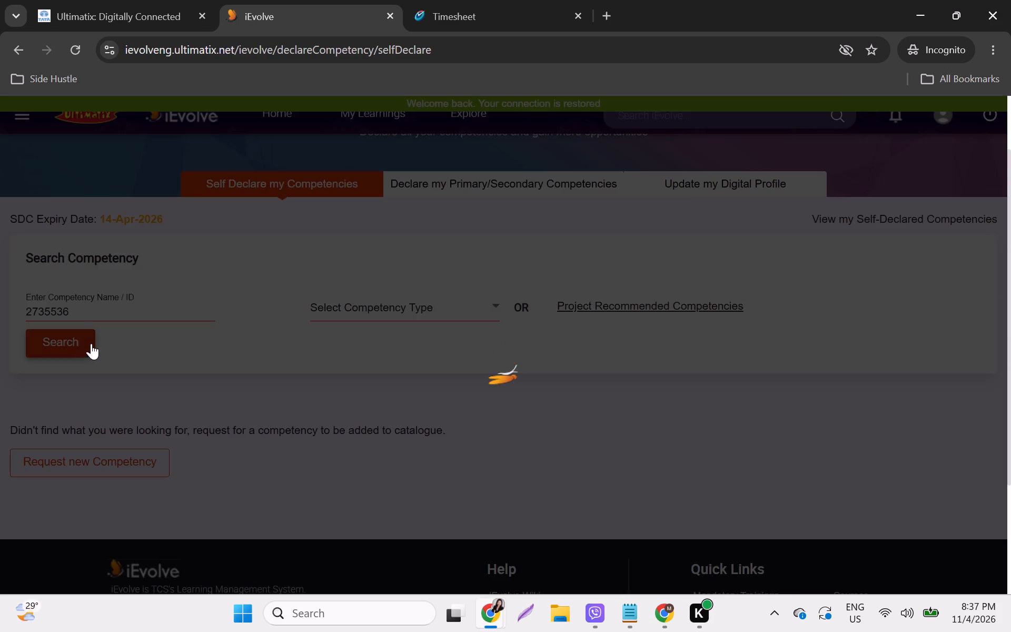
{"action": "left_click", "coordinate": [96, 337]}
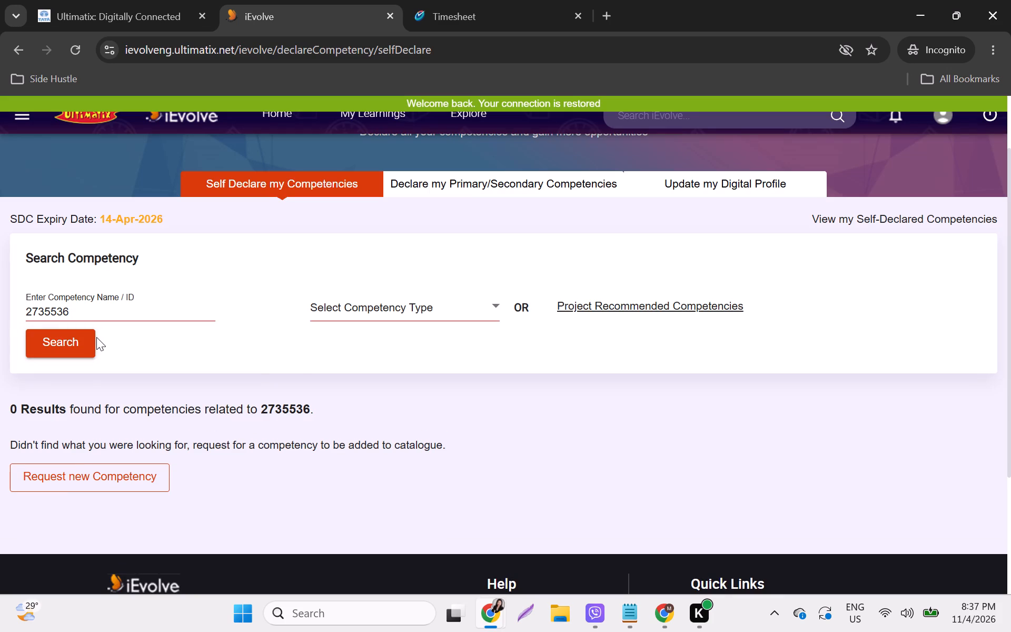
{"action": "left_click", "coordinate": [63, 346]}
Open Declare my Primary/Secondary Competencies and examine the whole list of competencies with their held levels and primary or secondary choices.
{"action": "left_click", "coordinate": [462, 175]}
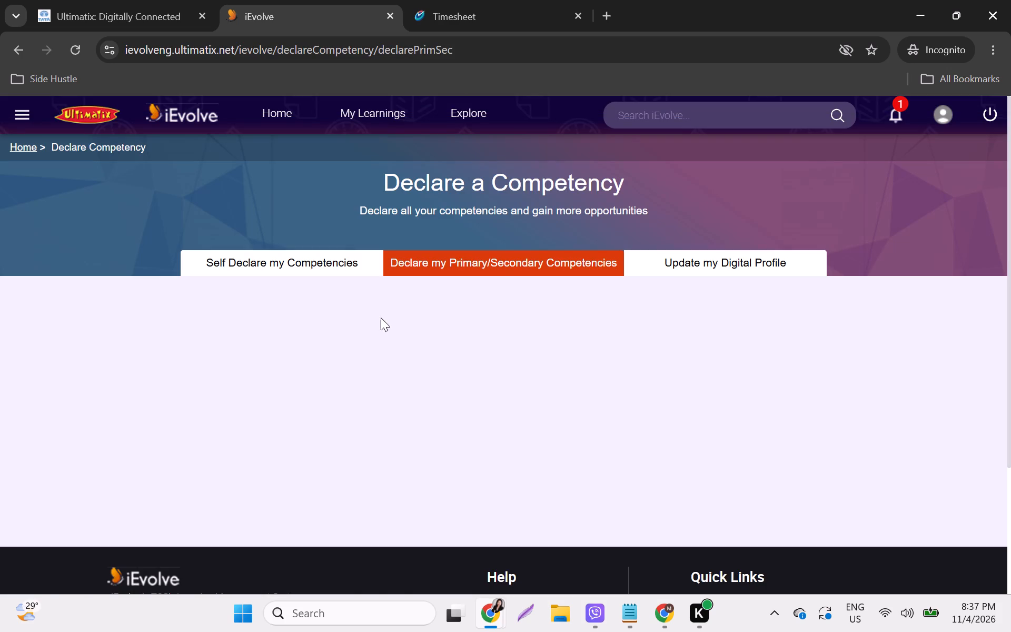
{"action": "scroll", "coordinate": [266, 309], "scroll_direction": "down", "scroll_amount": 2}
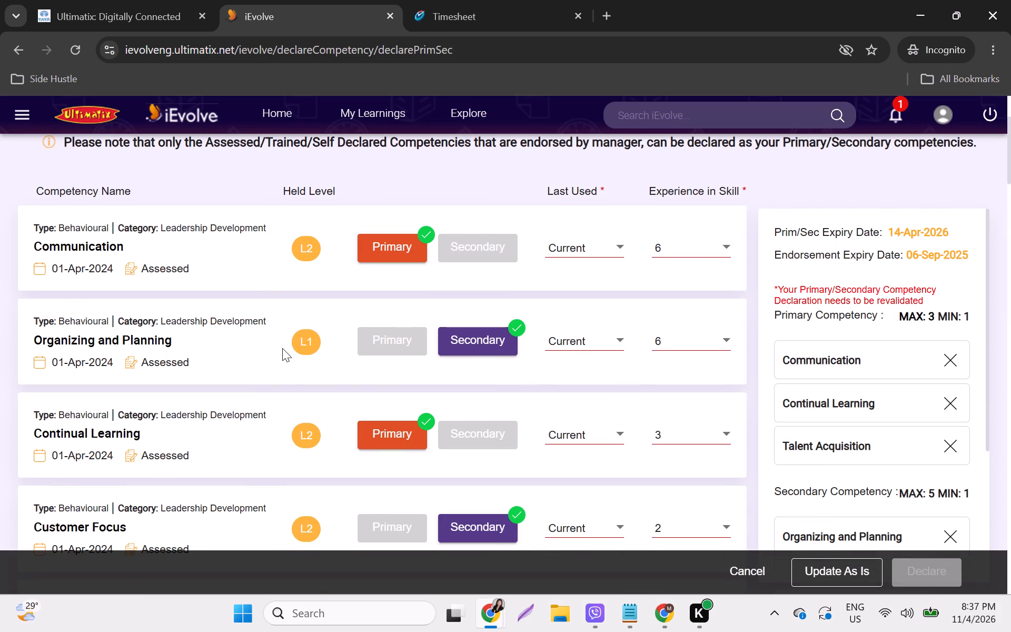
{"action": "scroll", "coordinate": [382, 323], "scroll_direction": "down", "scroll_amount": 7}
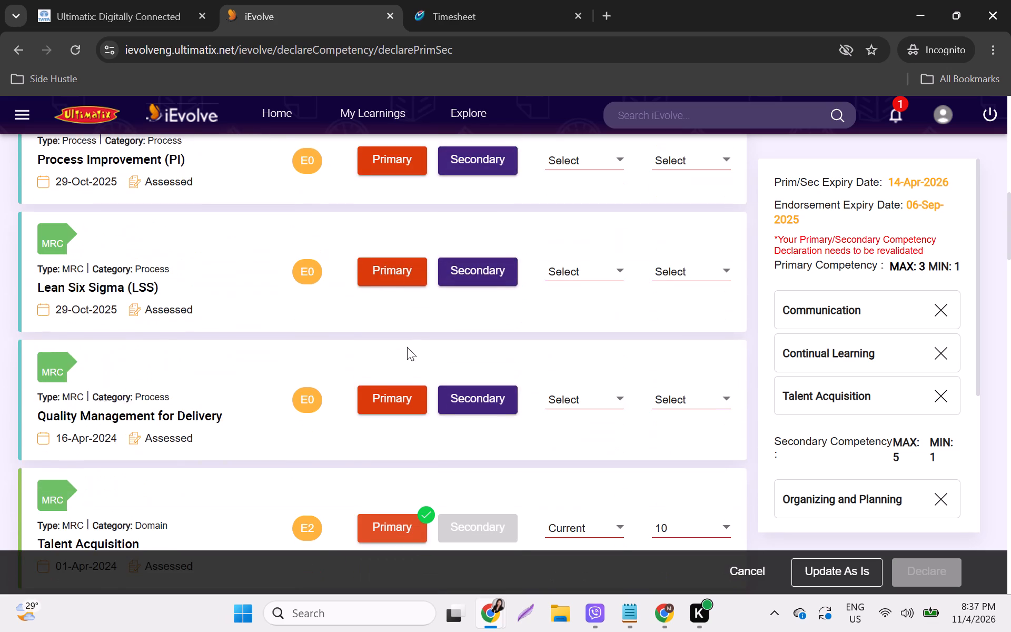
{"action": "scroll", "coordinate": [421, 337], "scroll_direction": "up", "scroll_amount": 2}
{"action": "scroll", "coordinate": [422, 336], "scroll_direction": "down", "scroll_amount": 10}
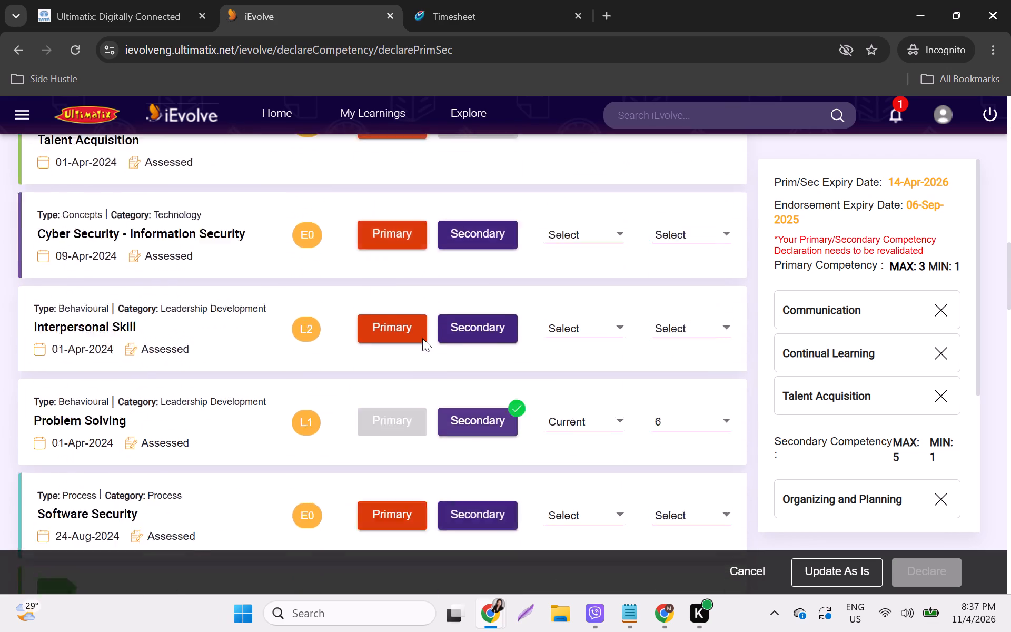
{"action": "scroll", "coordinate": [422, 338], "scroll_direction": "down", "scroll_amount": 12}
{"action": "scroll", "coordinate": [422, 340], "scroll_direction": "down", "scroll_amount": 10}
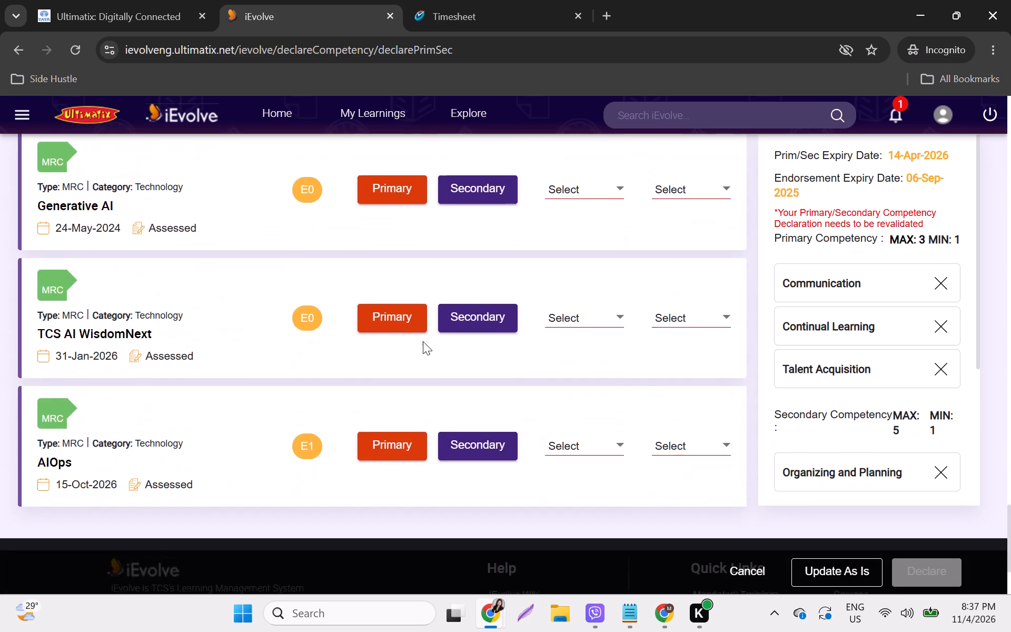
{"action": "scroll", "coordinate": [423, 341], "scroll_direction": "down", "scroll_amount": 8}
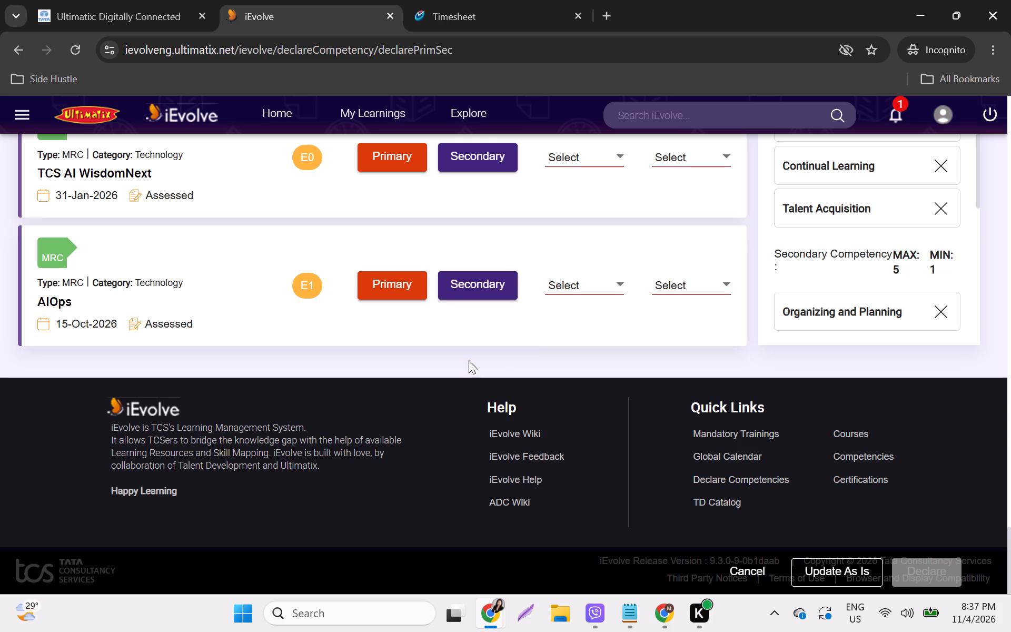
Go from the Primary/Secondary Competencies page to Update my Digital Profile, open the digital profile, and reload its page.
{"action": "scroll", "coordinate": [481, 333], "scroll_direction": "up", "scroll_amount": 9}
{"action": "scroll", "coordinate": [550, 290], "scroll_direction": "up", "scroll_amount": 16}
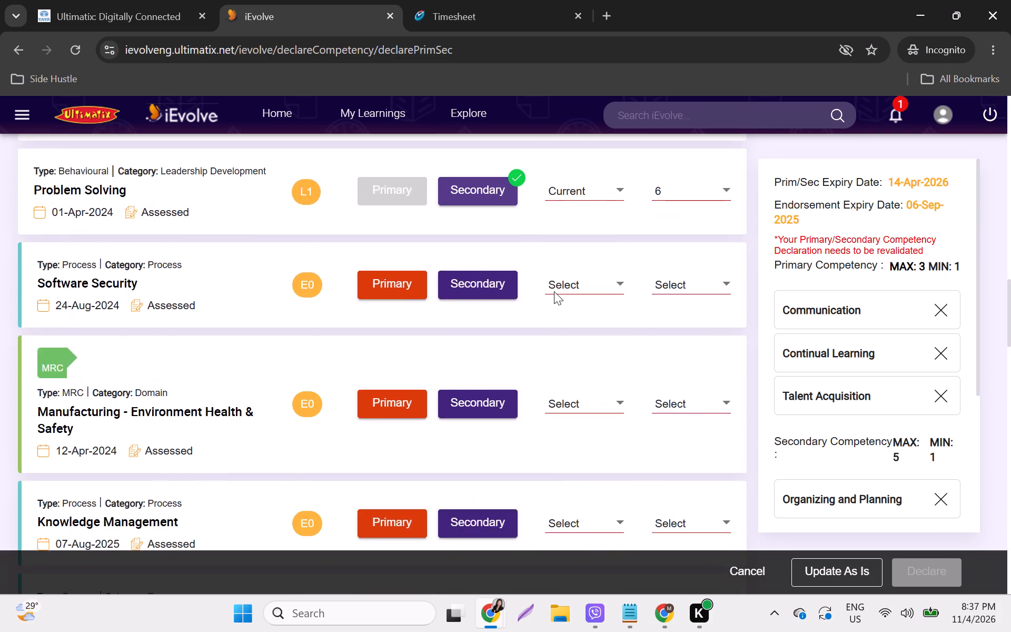
{"action": "scroll", "coordinate": [554, 291], "scroll_direction": "up", "scroll_amount": 8}
{"action": "scroll", "coordinate": [554, 294], "scroll_direction": "up", "scroll_amount": 14}
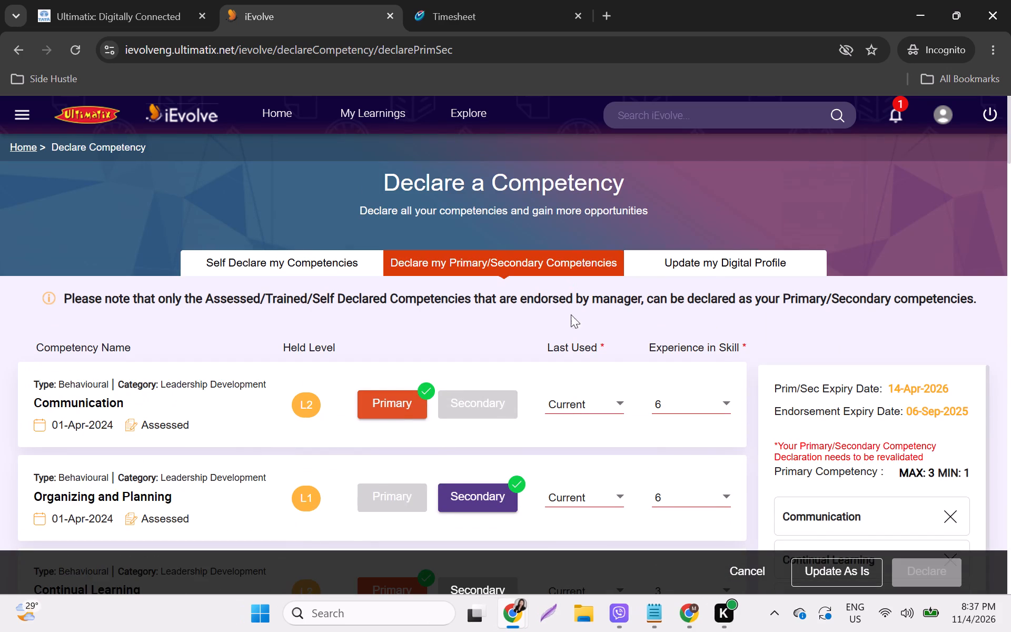
{"action": "left_click", "coordinate": [710, 263]}
{"action": "left_click", "coordinate": [492, 397]}
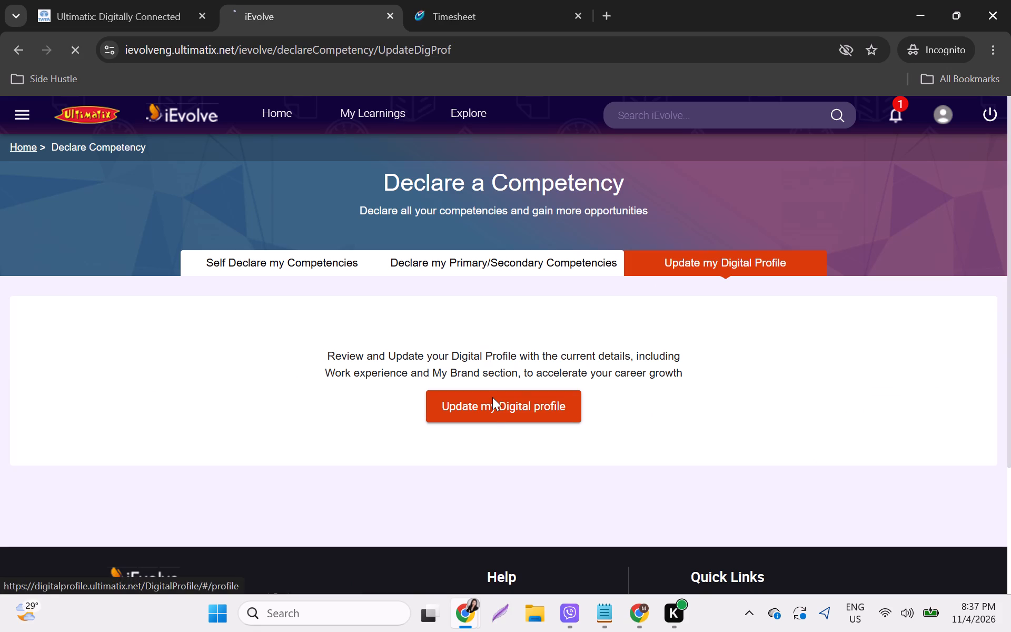
{"action": "left_click", "coordinate": [485, 413]}
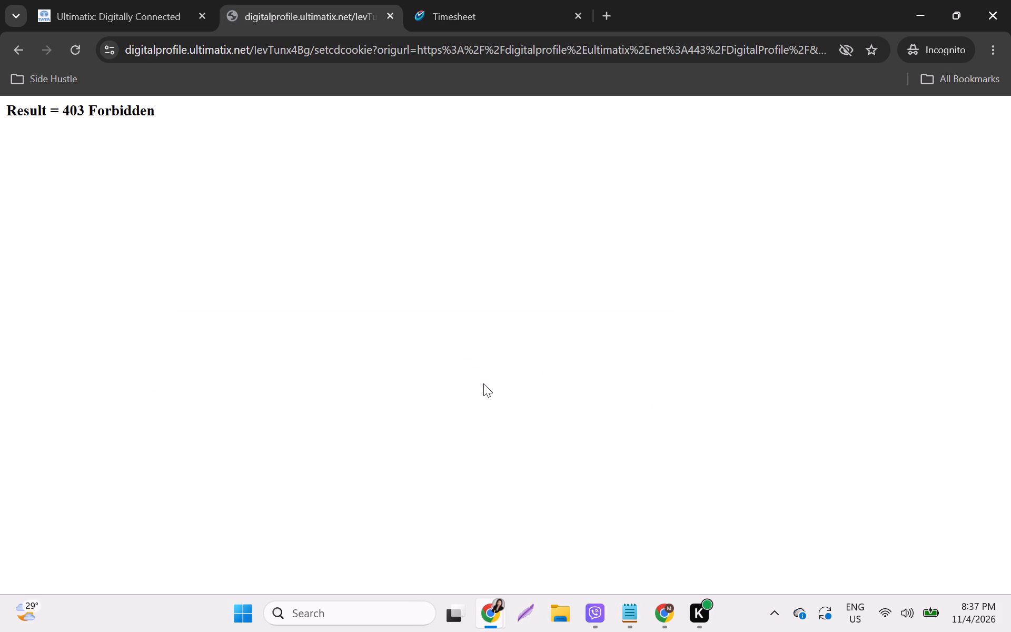
{"action": "left_click", "coordinate": [70, 47]}
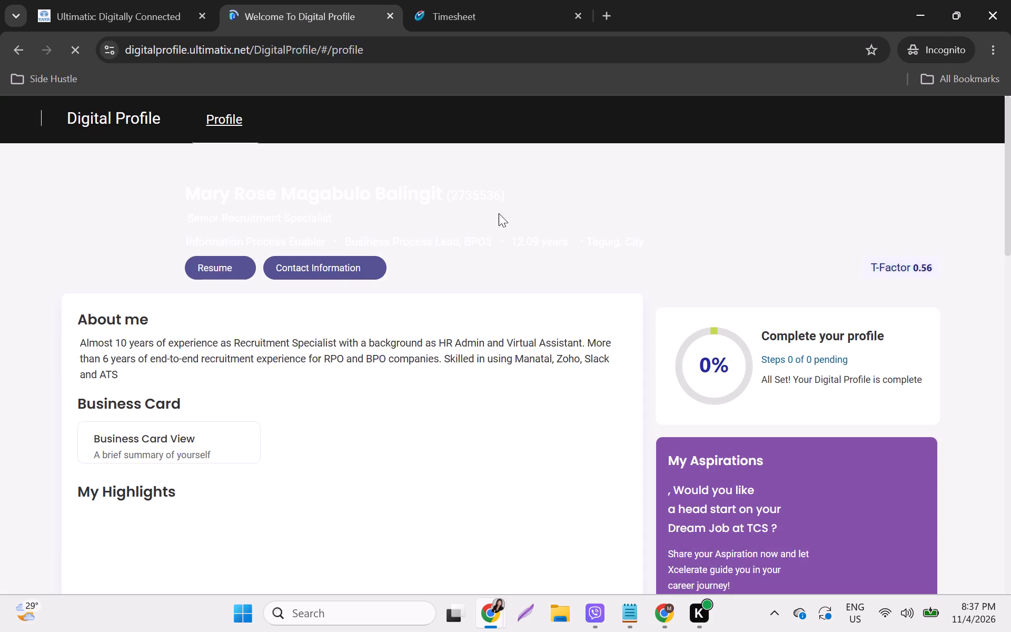
Review the digital profile from the header and About me section through profile completion, work experience, aspirations and endorsements.
{"action": "scroll", "coordinate": [485, 224], "scroll_direction": "down", "scroll_amount": 2}
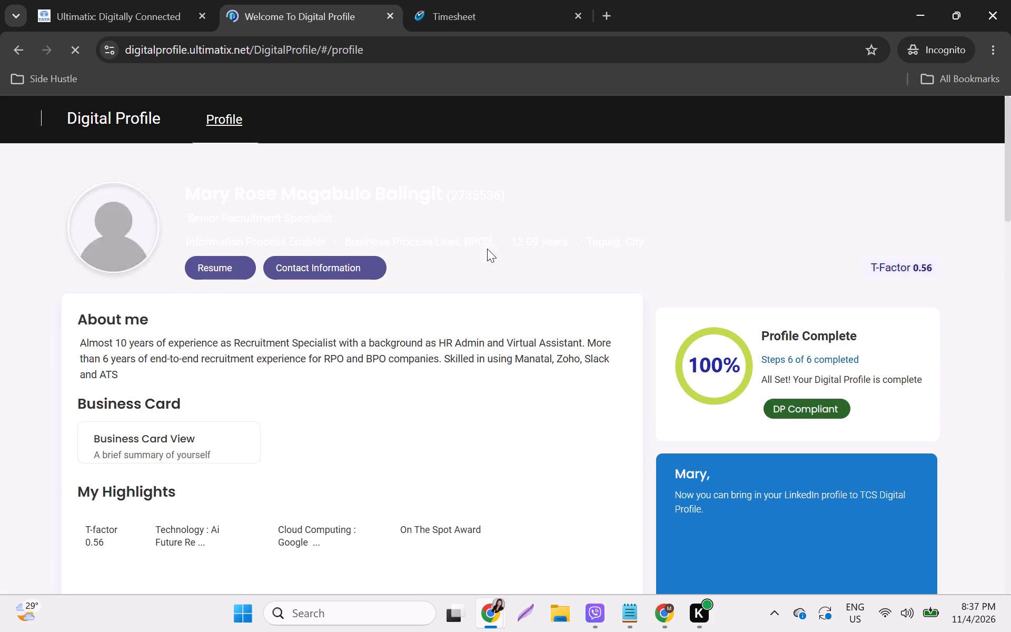
{"action": "scroll", "coordinate": [422, 278], "scroll_direction": "down", "scroll_amount": 4}
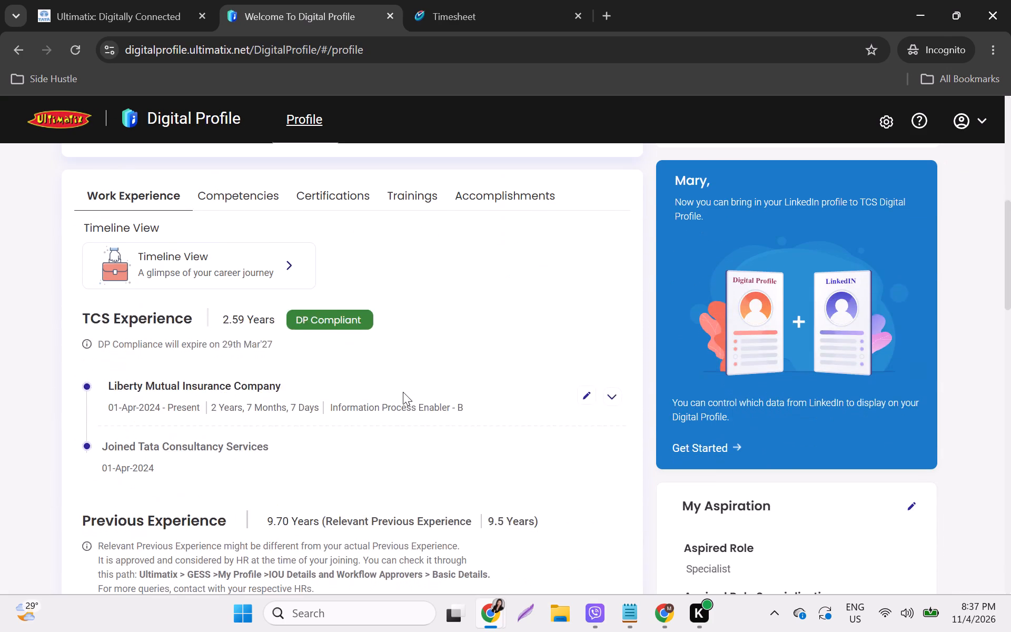
{"action": "scroll", "coordinate": [402, 387], "scroll_direction": "down", "scroll_amount": 12}
{"action": "scroll", "coordinate": [413, 370], "scroll_direction": "up", "scroll_amount": 3}
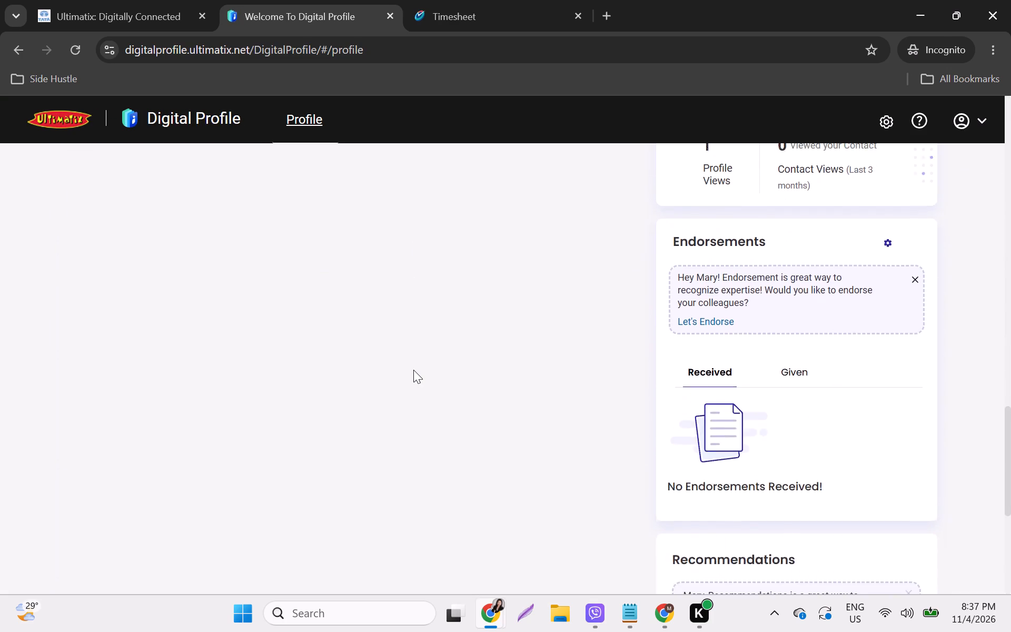
{"action": "scroll", "coordinate": [413, 370], "scroll_direction": "up", "scroll_amount": 15}
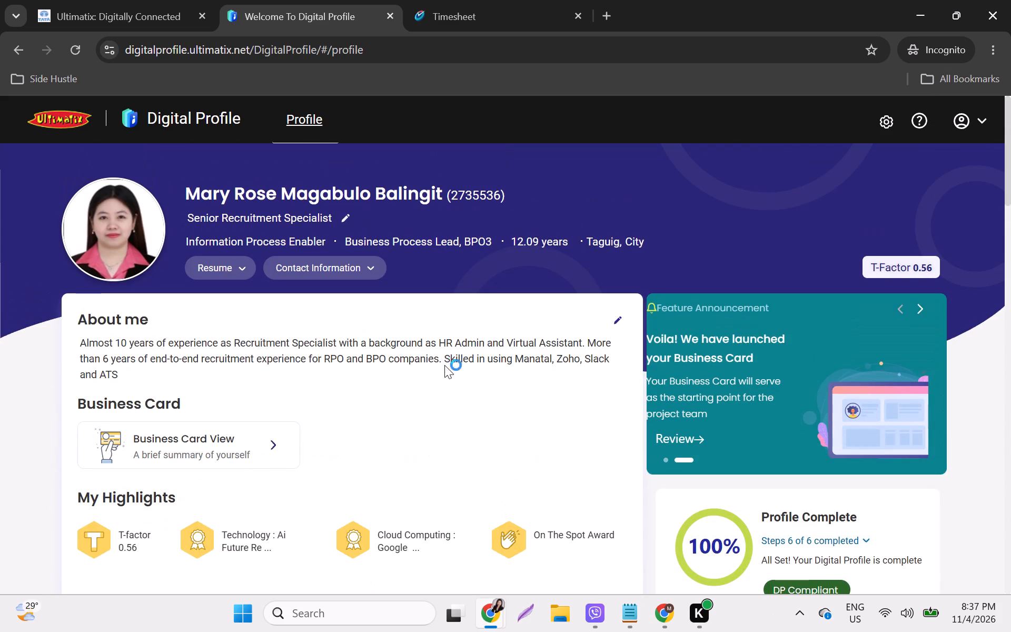
{"action": "left_click", "coordinate": [132, 220]}
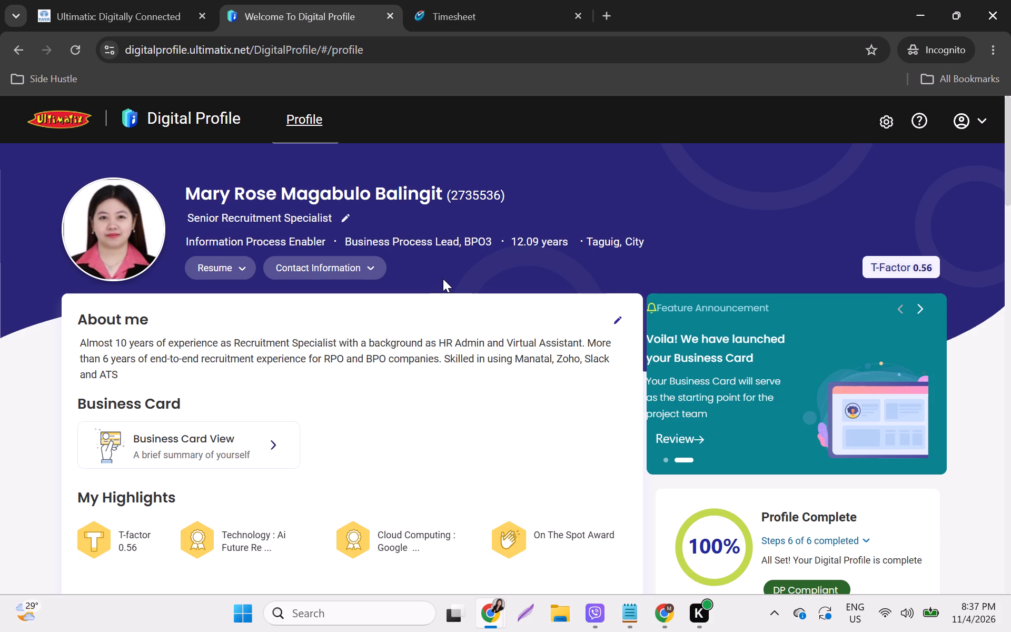
{"action": "scroll", "coordinate": [443, 279], "scroll_direction": "down", "scroll_amount": 1}
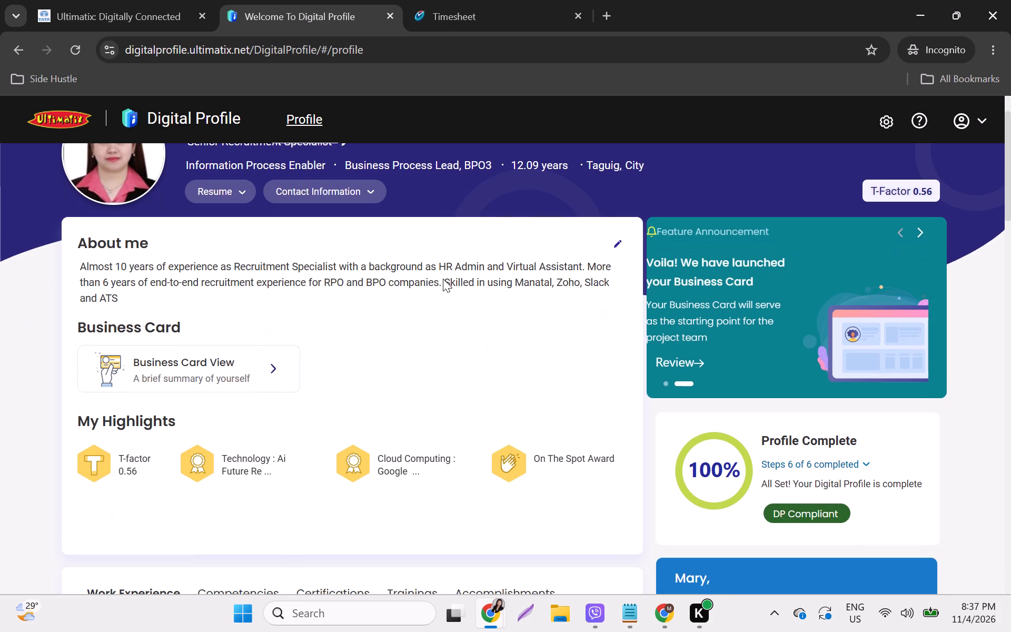
{"action": "scroll", "coordinate": [443, 279], "scroll_direction": "down", "scroll_amount": 2}
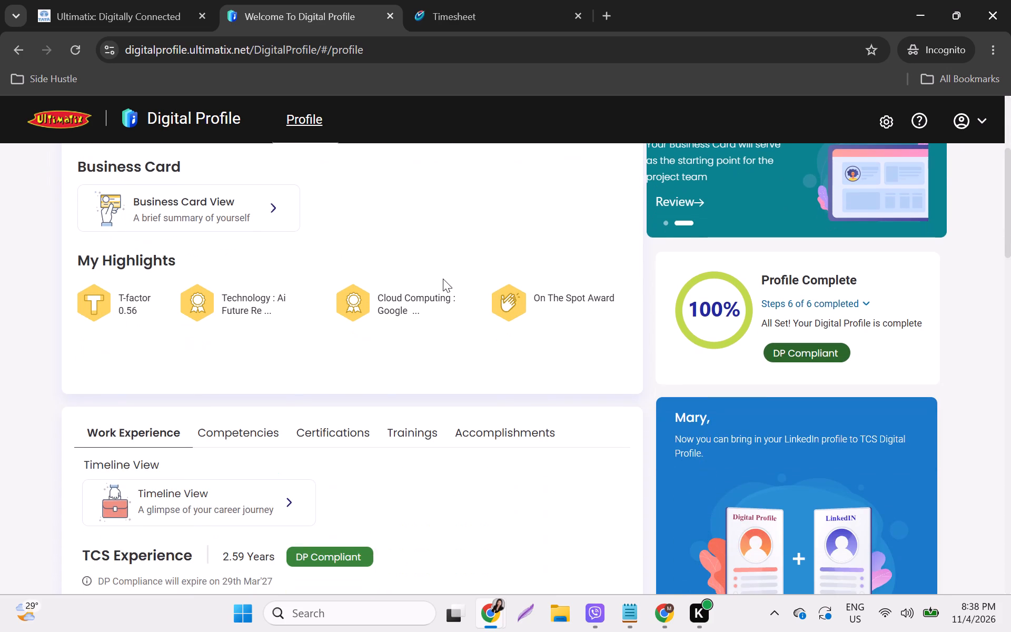
{"action": "scroll", "coordinate": [443, 279], "scroll_direction": "down", "scroll_amount": 8}
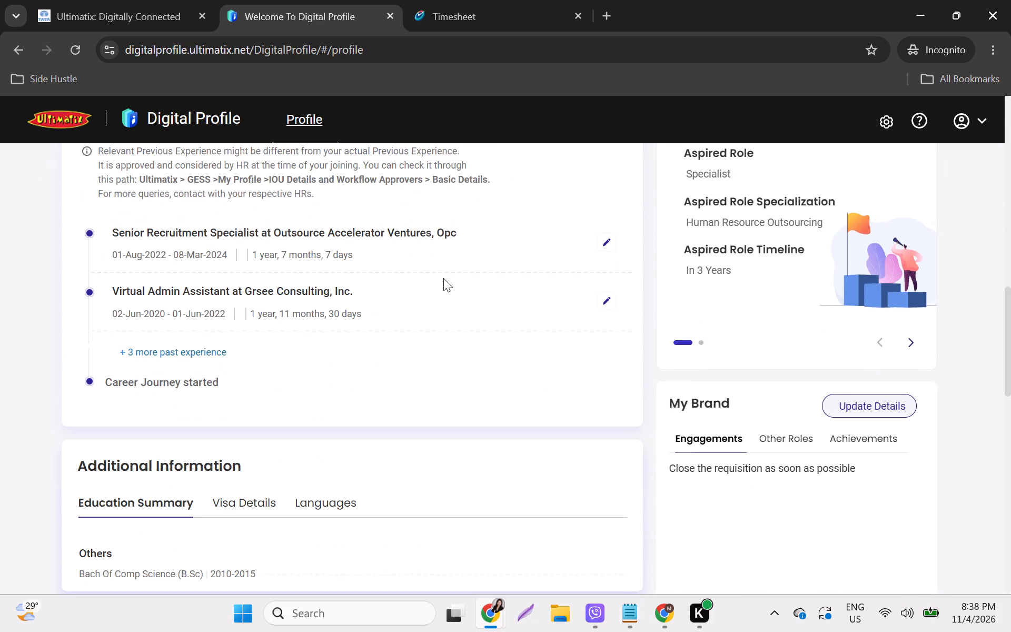
{"action": "scroll", "coordinate": [443, 278], "scroll_direction": "up", "scroll_amount": 4}
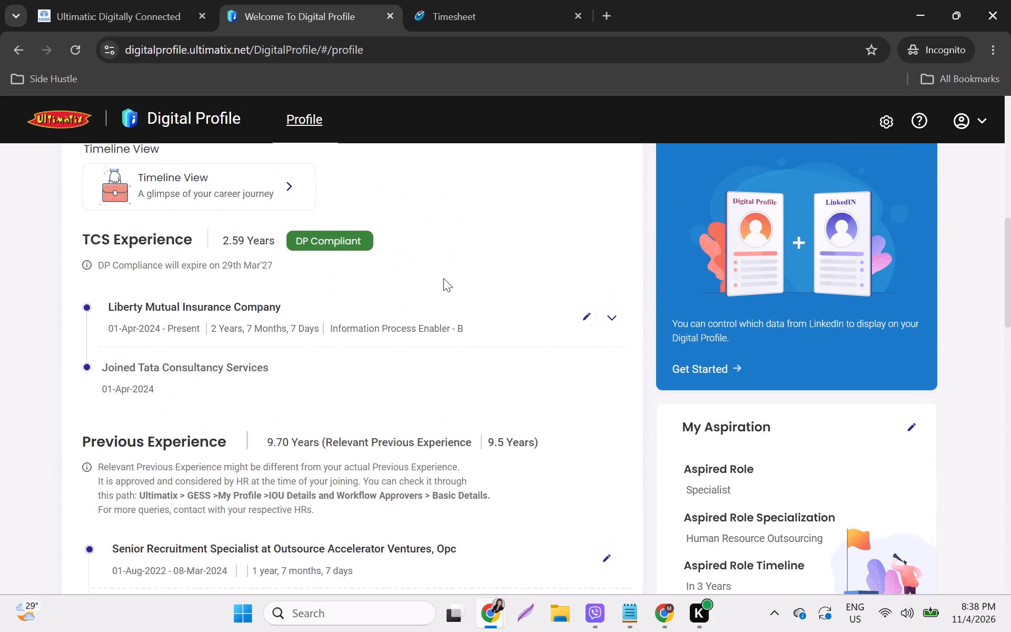
{"action": "scroll", "coordinate": [443, 278], "scroll_direction": "down", "scroll_amount": 1}
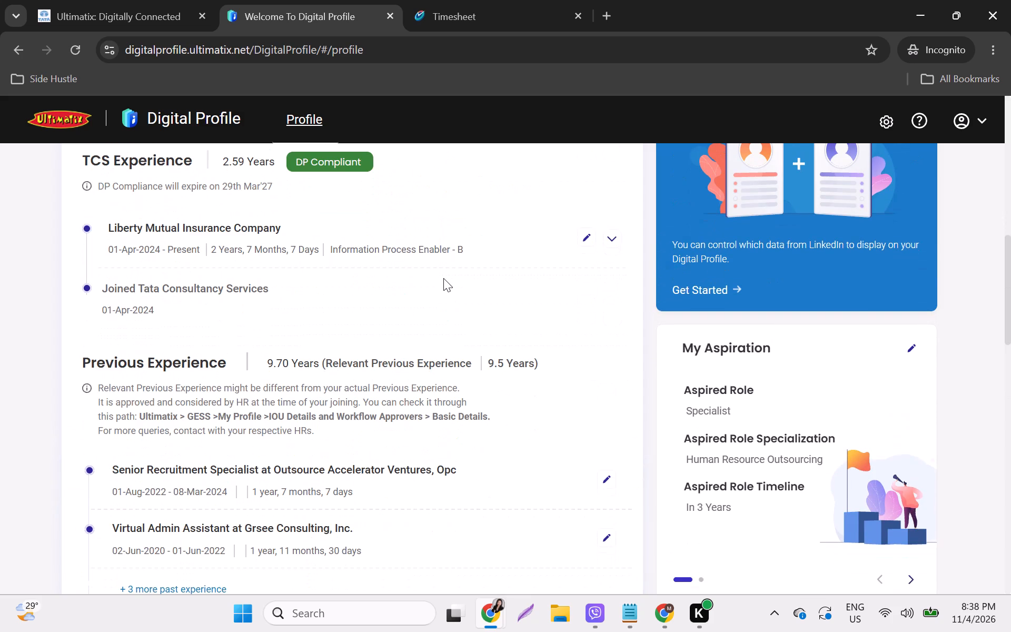
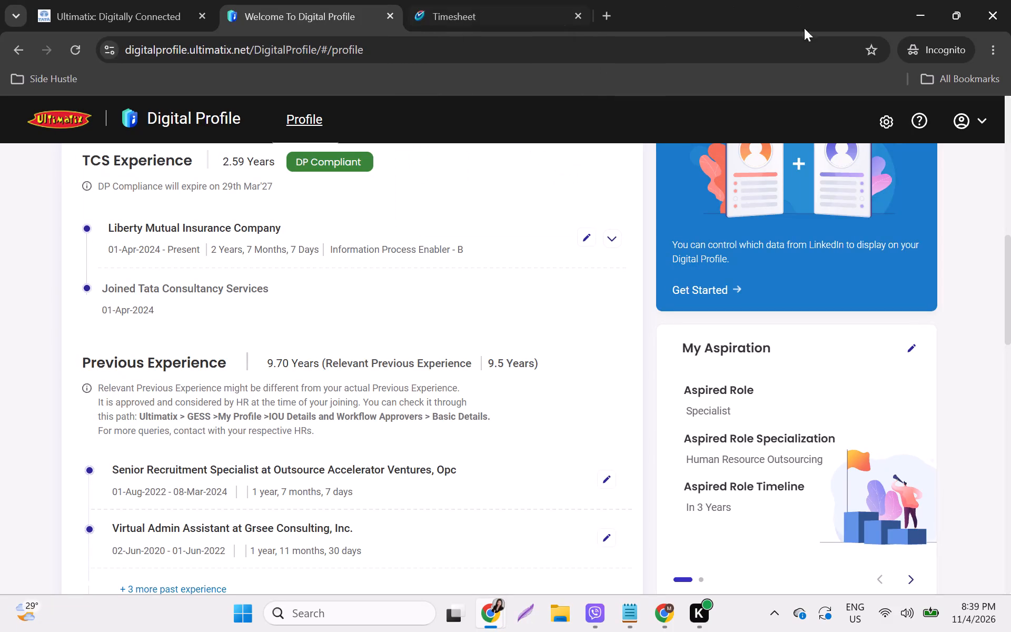
Look back over the digital profile from work experience up to highlights and About me, checking the Ultimatix Menu Home page in between.
{"action": "scroll", "coordinate": [325, 393], "scroll_direction": "up", "scroll_amount": 7}
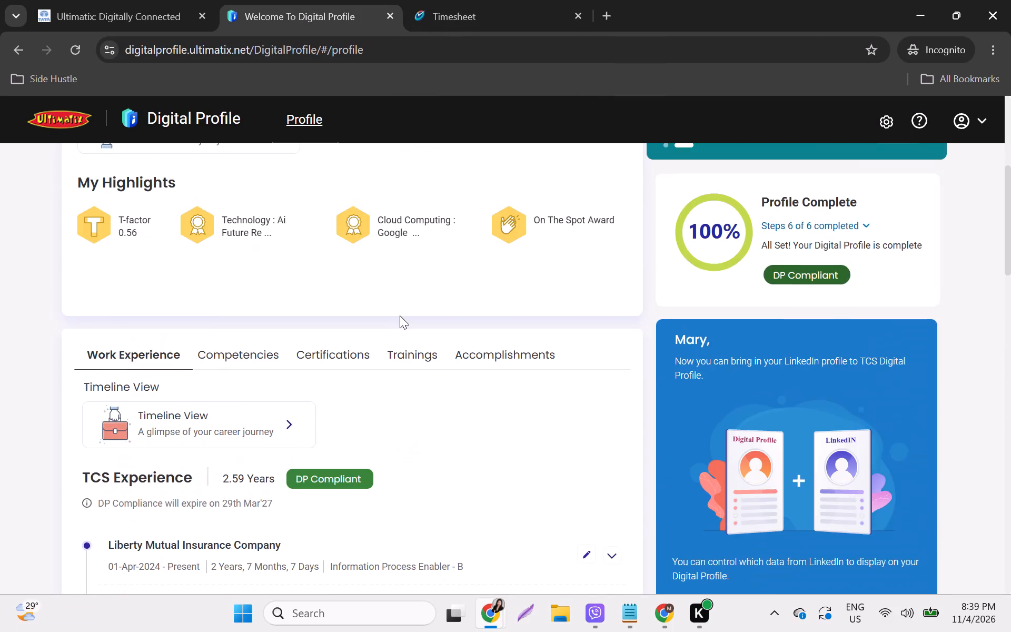
{"action": "scroll", "coordinate": [400, 315], "scroll_direction": "up", "scroll_amount": 7}
{"action": "scroll", "coordinate": [579, 263], "scroll_direction": "down", "scroll_amount": 4}
{"action": "scroll", "coordinate": [425, 303], "scroll_direction": "up", "scroll_amount": 3}
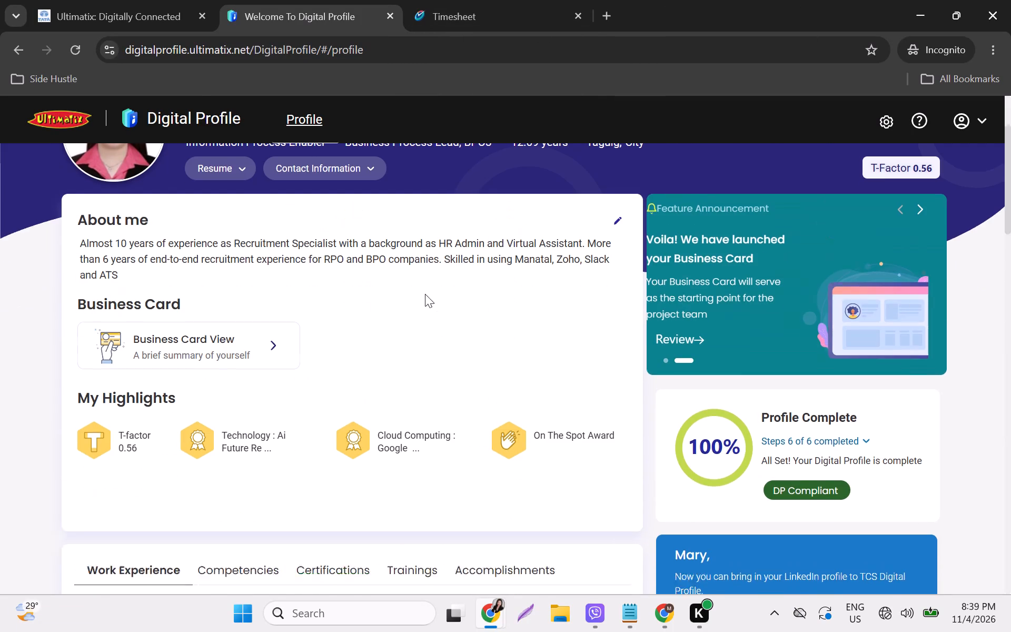
{"action": "left_click_drag", "start_coordinate": [125, 5], "coordinate": [123, 0]}
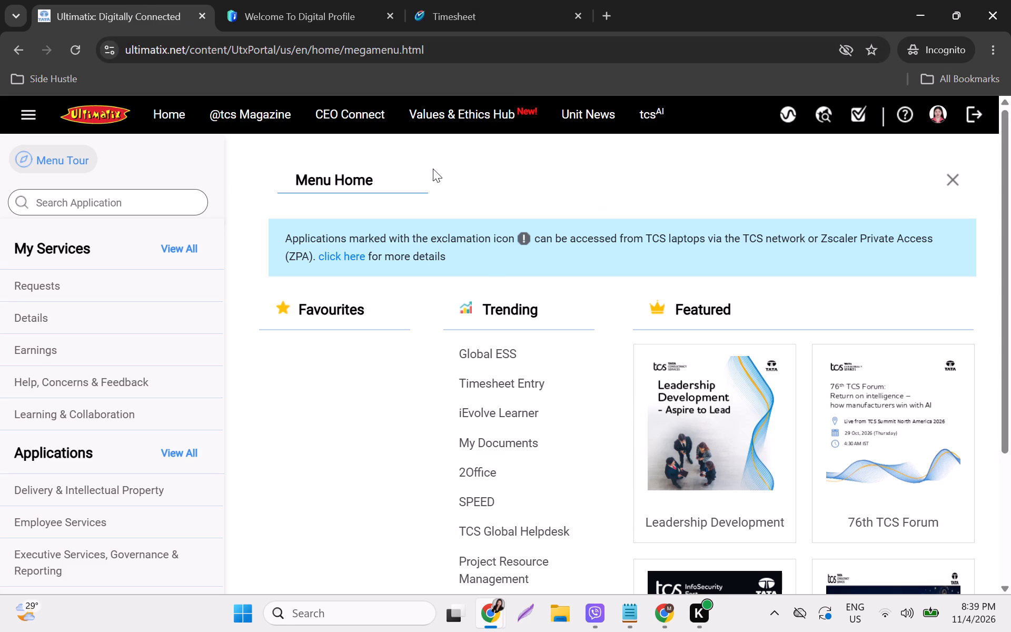
{"action": "left_click", "coordinate": [310, 1]}
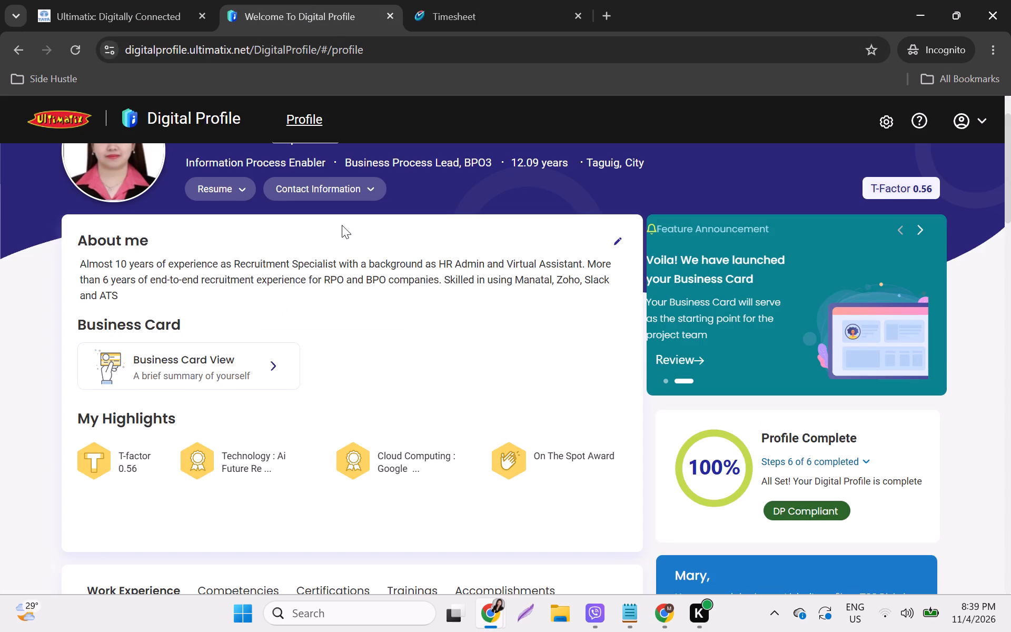
{"action": "scroll", "coordinate": [389, 331], "scroll_direction": "down", "scroll_amount": 2}
{"action": "scroll", "coordinate": [388, 324], "scroll_direction": "up", "scroll_amount": 6}
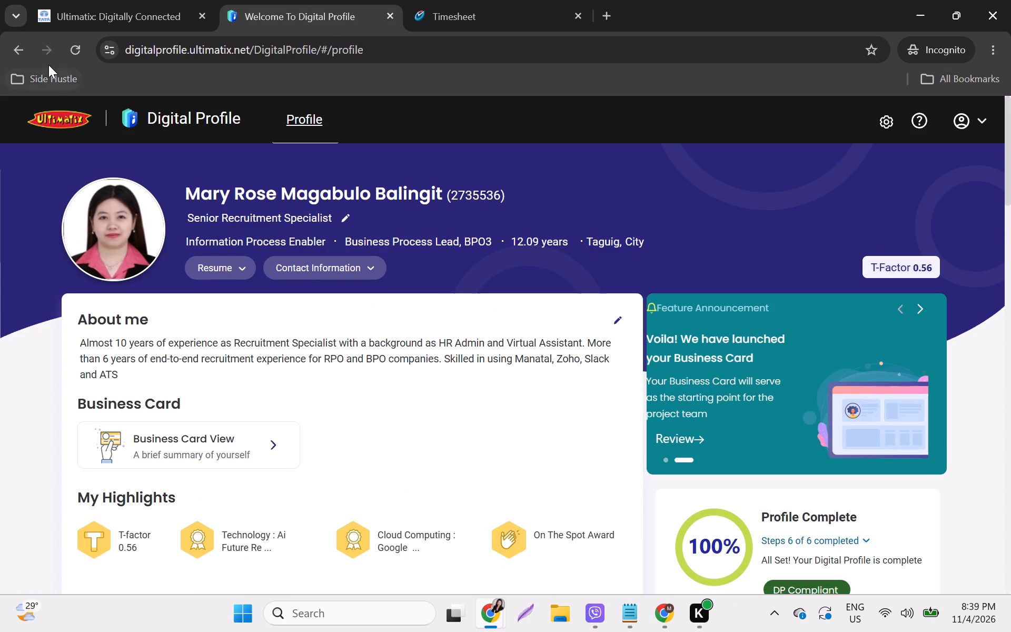
Go back from the digital profile to the previously visited page.
{"action": "left_click", "coordinate": [43, 65]}
{"action": "left_click", "coordinate": [13, 40]}
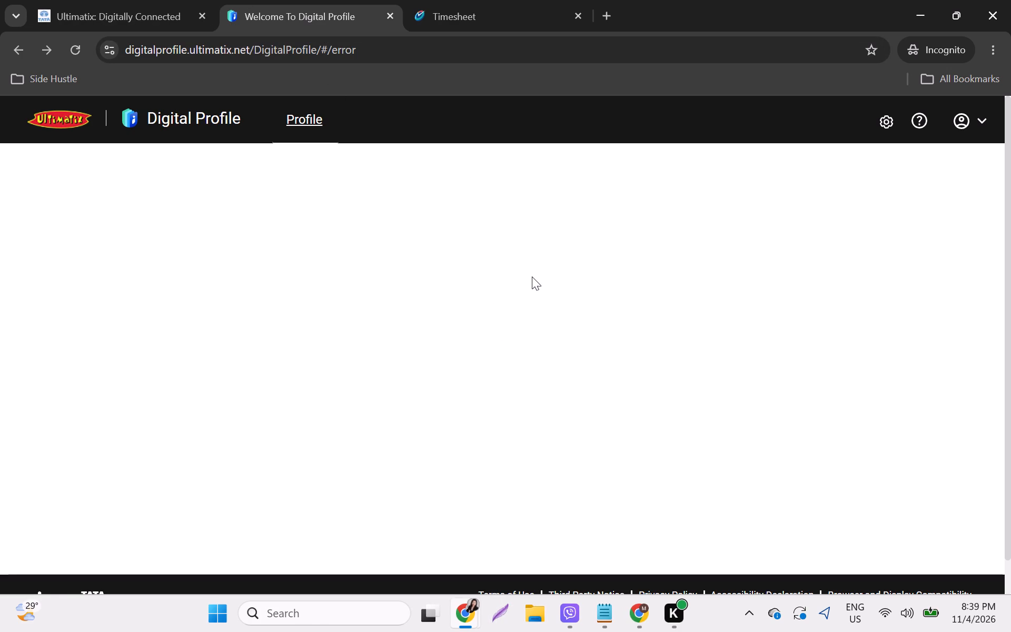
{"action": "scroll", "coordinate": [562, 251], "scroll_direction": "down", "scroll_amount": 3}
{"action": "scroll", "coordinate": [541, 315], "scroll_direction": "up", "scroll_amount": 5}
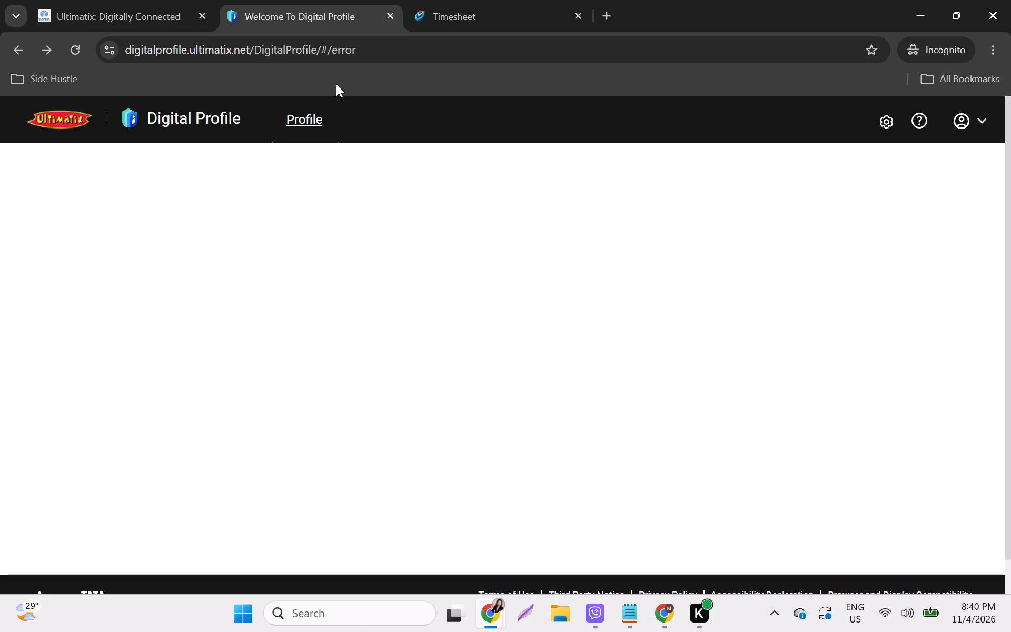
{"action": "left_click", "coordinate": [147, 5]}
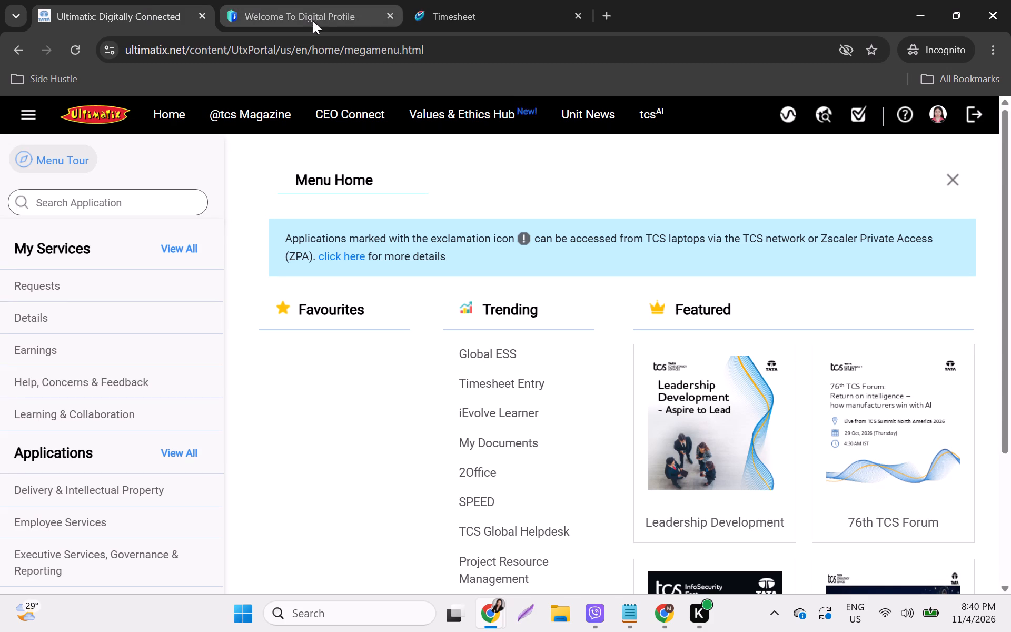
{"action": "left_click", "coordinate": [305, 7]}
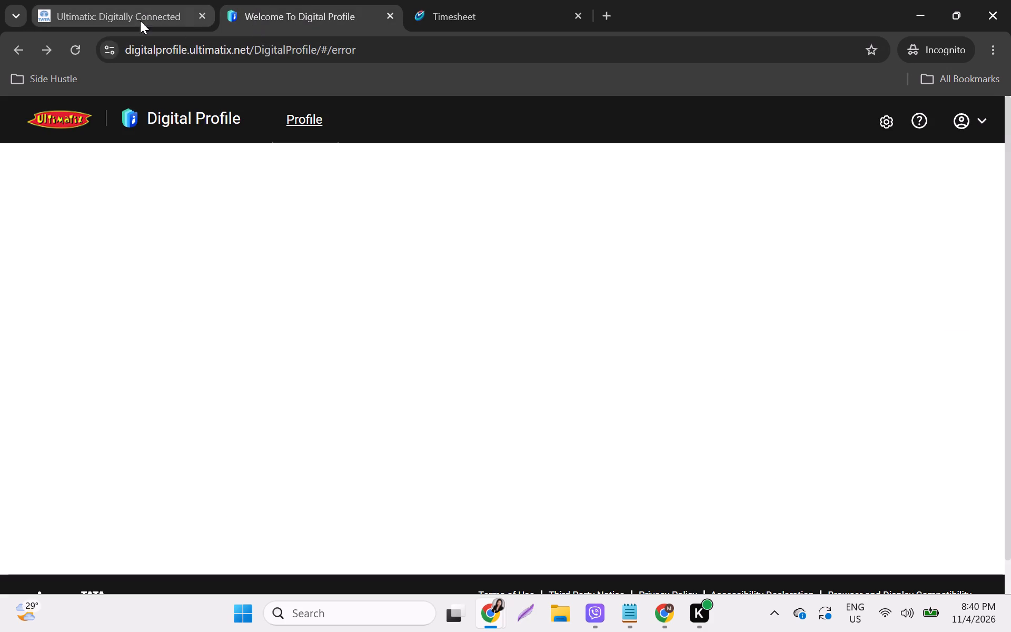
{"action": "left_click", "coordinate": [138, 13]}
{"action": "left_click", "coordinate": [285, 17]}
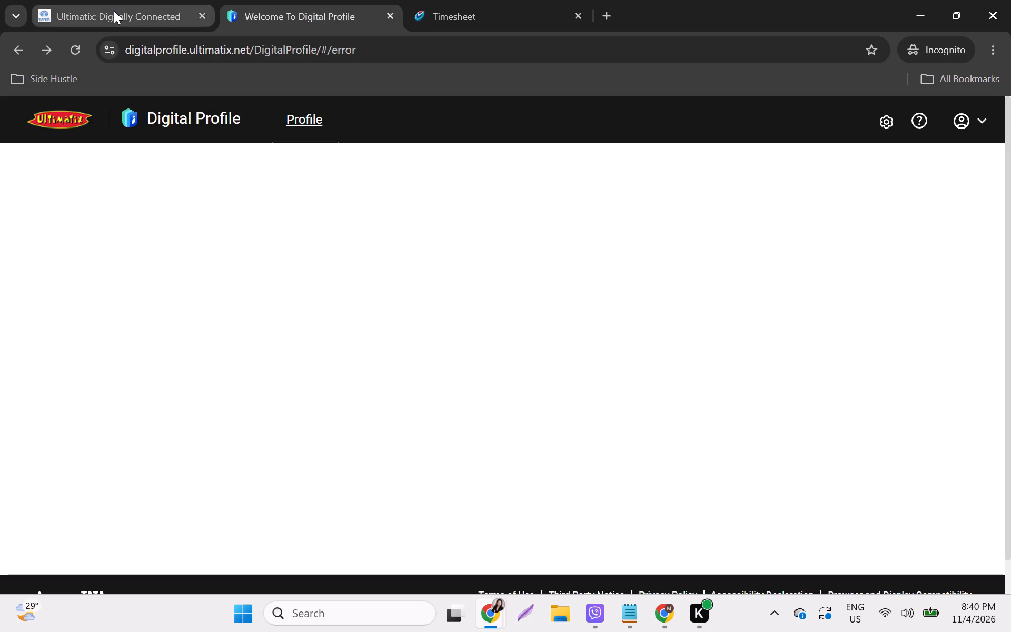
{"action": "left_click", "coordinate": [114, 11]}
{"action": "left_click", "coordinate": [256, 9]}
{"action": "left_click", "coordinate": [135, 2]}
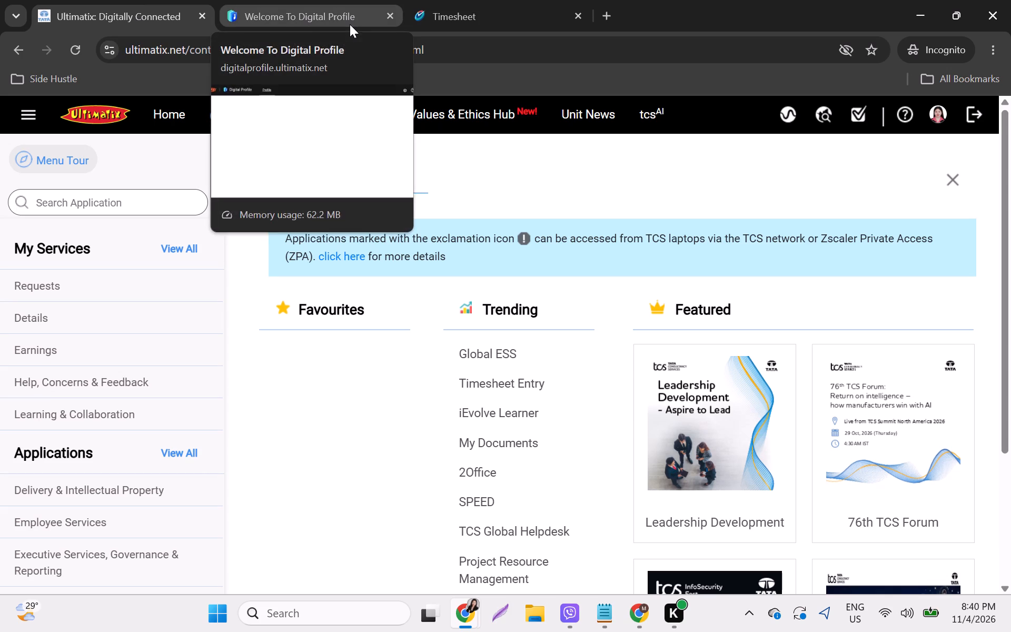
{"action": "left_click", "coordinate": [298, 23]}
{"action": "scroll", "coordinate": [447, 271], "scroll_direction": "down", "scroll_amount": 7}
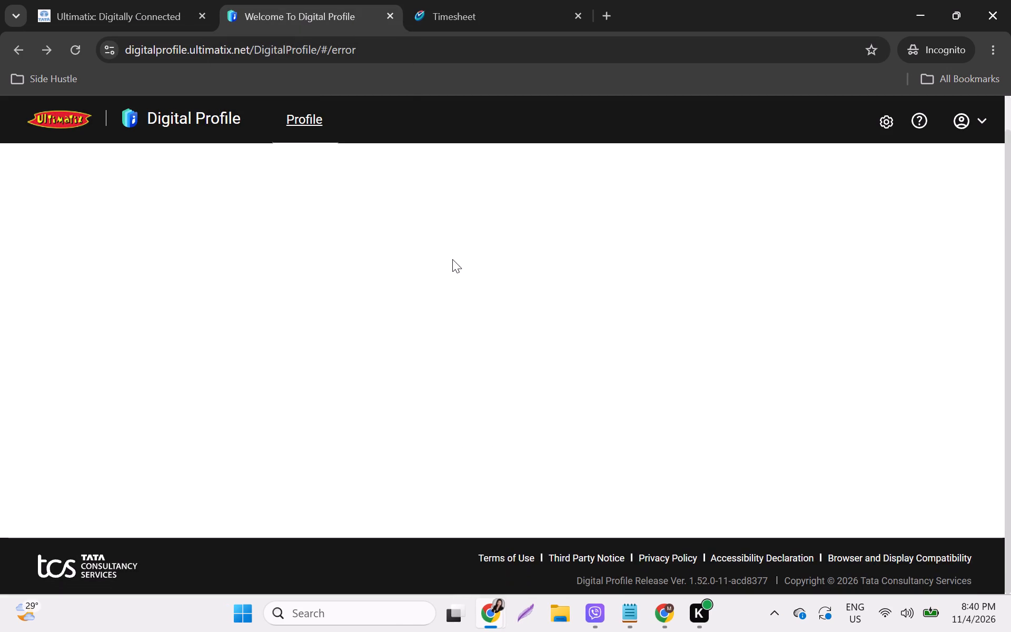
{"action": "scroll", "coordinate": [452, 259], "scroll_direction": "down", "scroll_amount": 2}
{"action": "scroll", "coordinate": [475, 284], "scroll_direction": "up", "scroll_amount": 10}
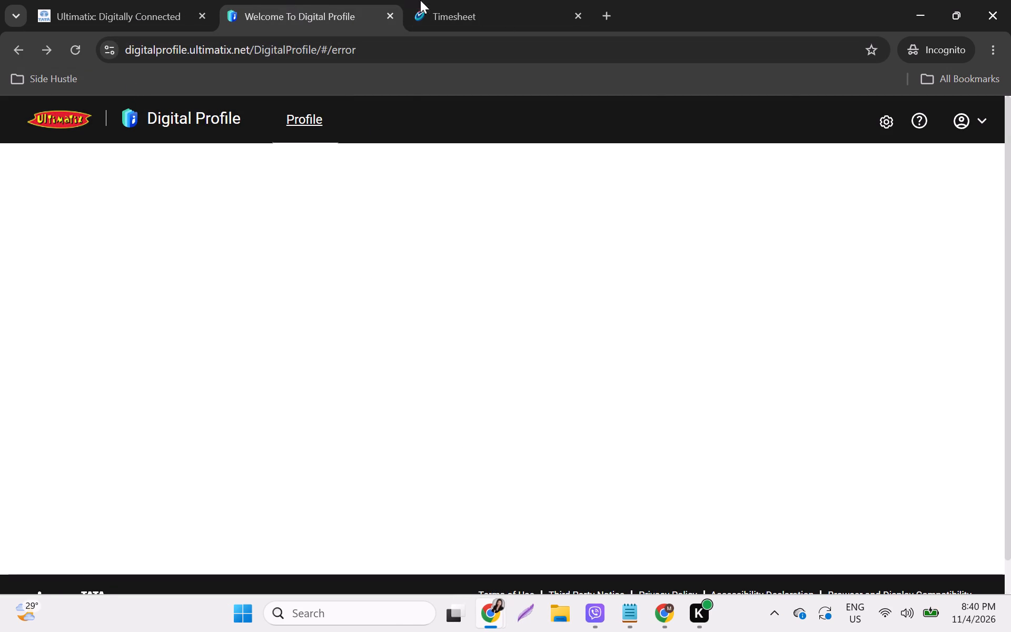
Review the 5 November 2026 timesheet entry, from time tracking and break details down to the assigned task's billable hours.
{"action": "left_click", "coordinate": [435, 3]}
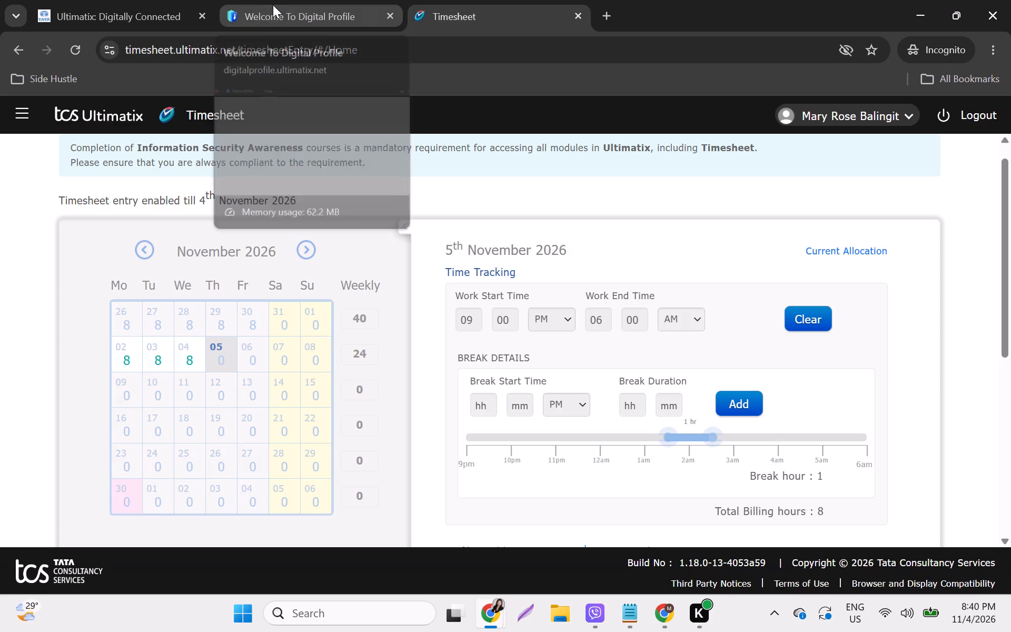
{"action": "scroll", "coordinate": [671, 335], "scroll_direction": "down", "scroll_amount": 1}
{"action": "scroll", "coordinate": [745, 324], "scroll_direction": "down", "scroll_amount": 2}
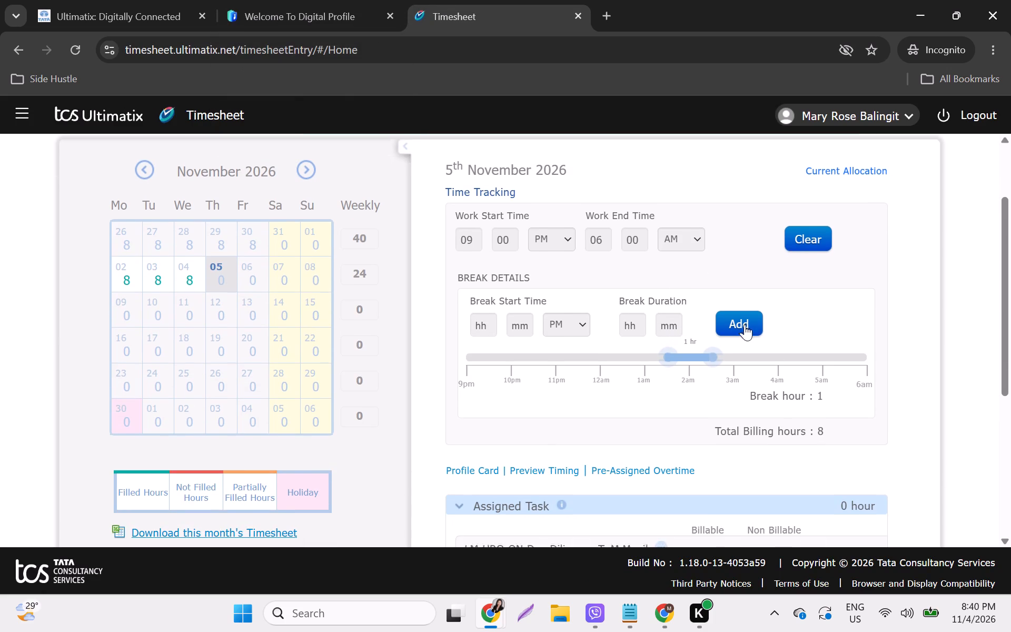
{"action": "scroll", "coordinate": [745, 324], "scroll_direction": "down", "scroll_amount": 1}
{"action": "left_click_drag", "start_coordinate": [716, 323], "coordinate": [656, 323]}
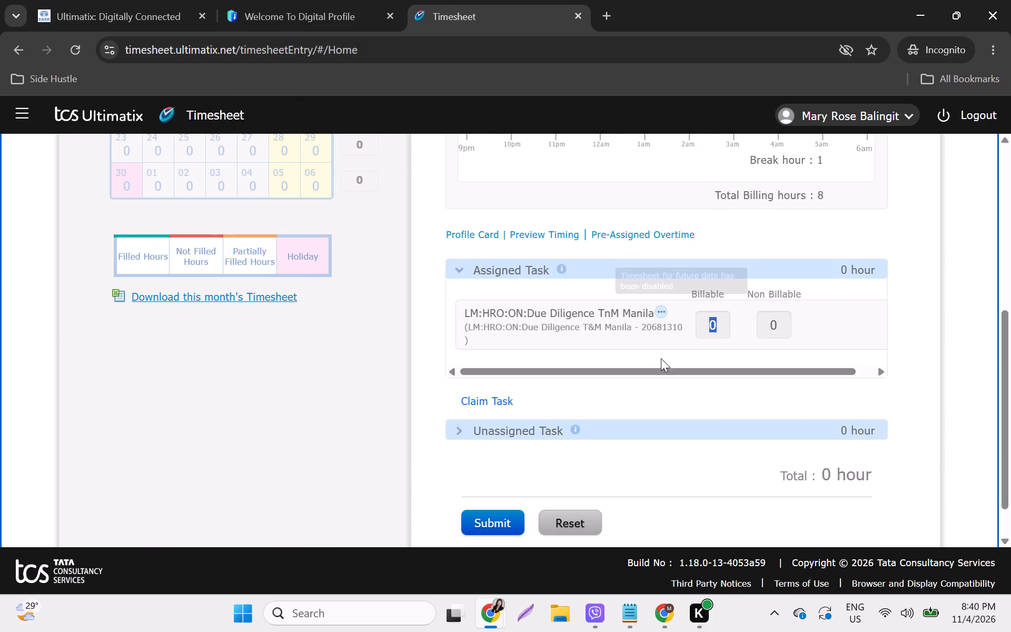
{"action": "scroll", "coordinate": [615, 358], "scroll_direction": "up", "scroll_amount": 9}
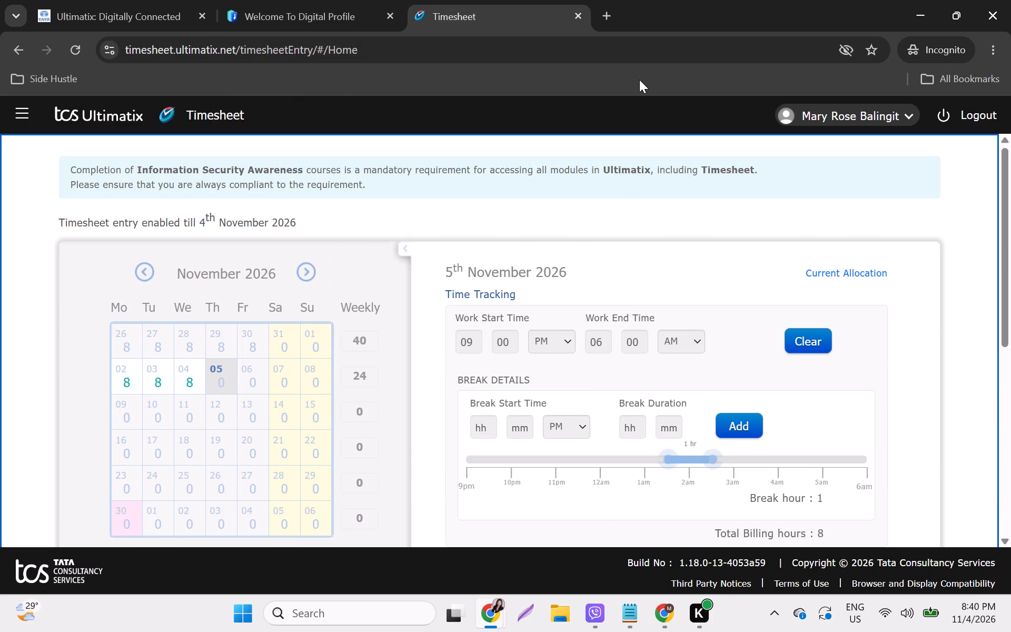
Return to Digital Profile and reopen the Profile page to view its completion and compliance status.
{"action": "left_click", "coordinate": [268, 21]}
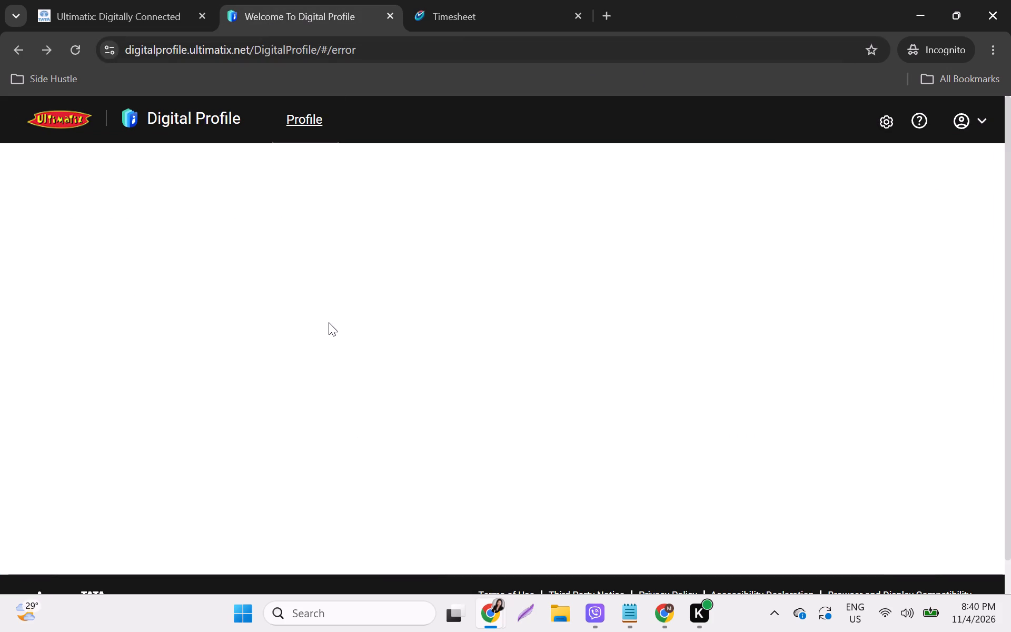
{"action": "left_click", "coordinate": [285, 119]}
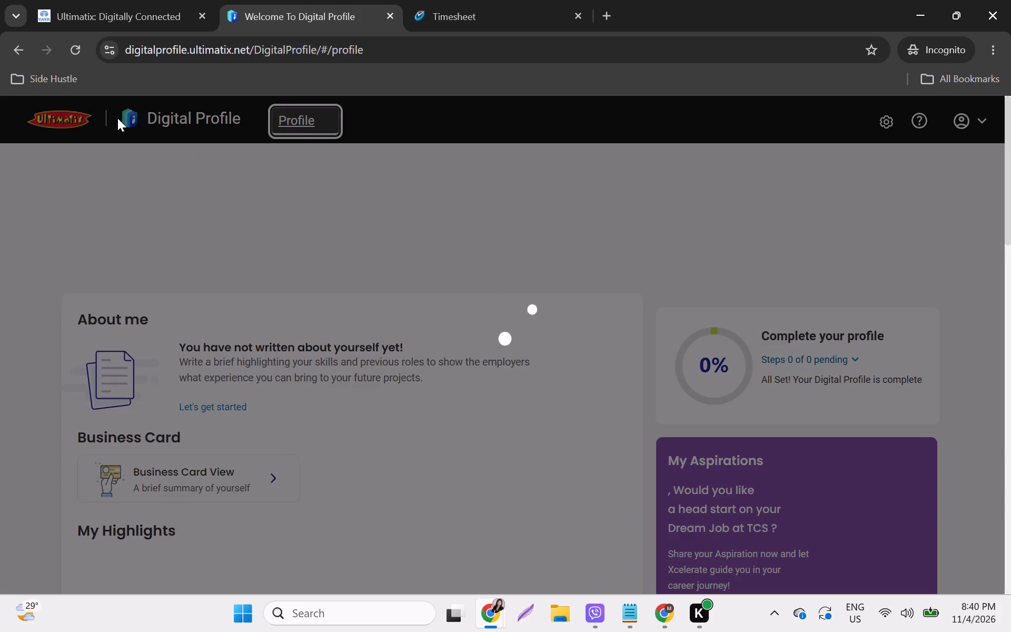
{"action": "left_click", "coordinate": [182, 121]}
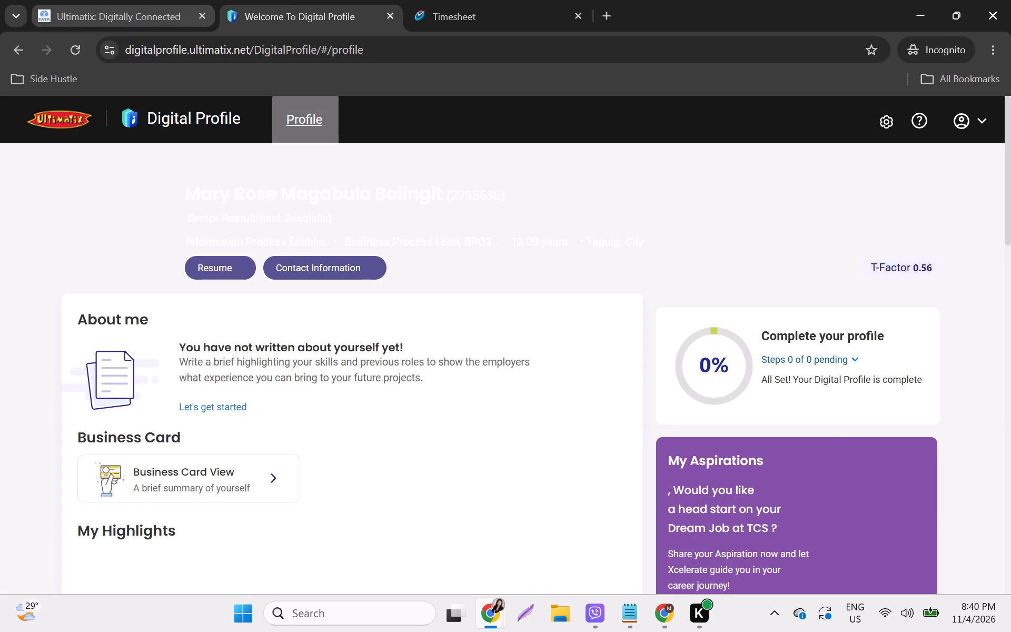
{"action": "left_click", "coordinate": [177, 122]}
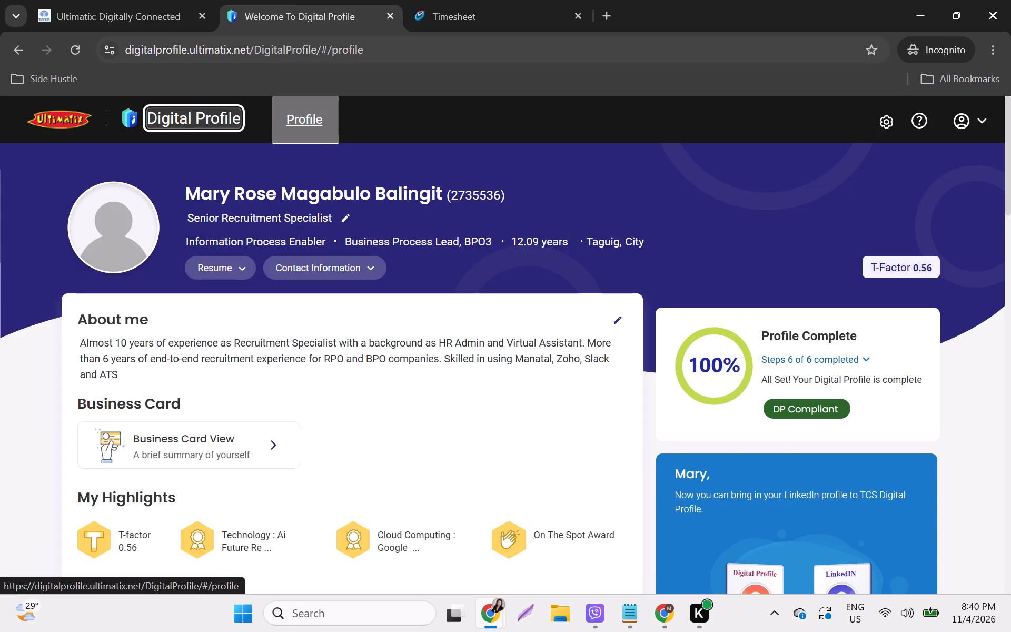
Open iEvolve Learner from the Ultimatix Trending list and go to its home page instead of declaring competencies.
{"action": "left_click", "coordinate": [121, 0]}
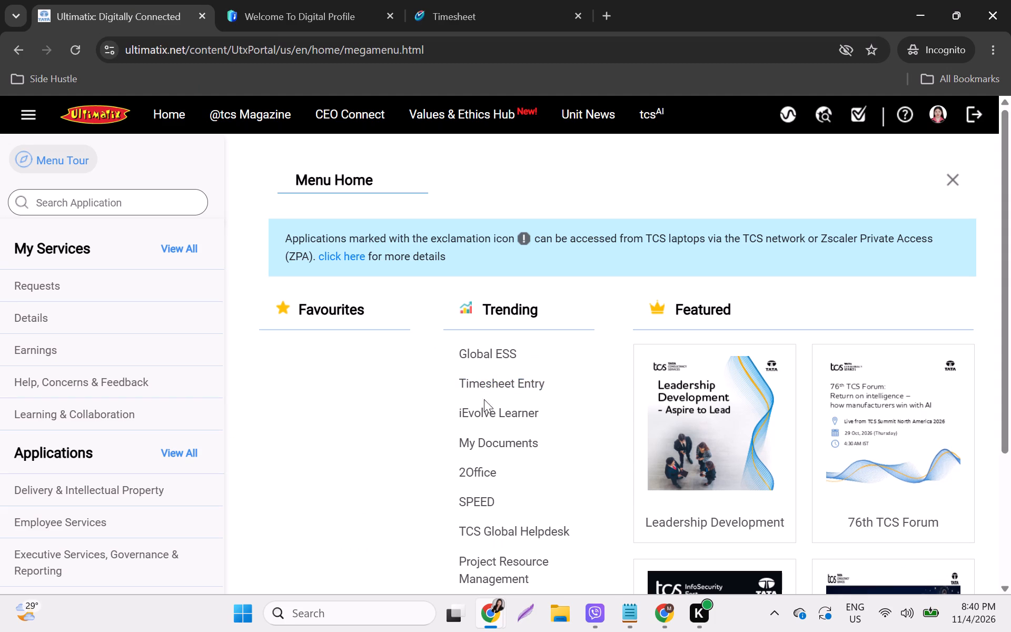
{"action": "left_click", "coordinate": [484, 409]}
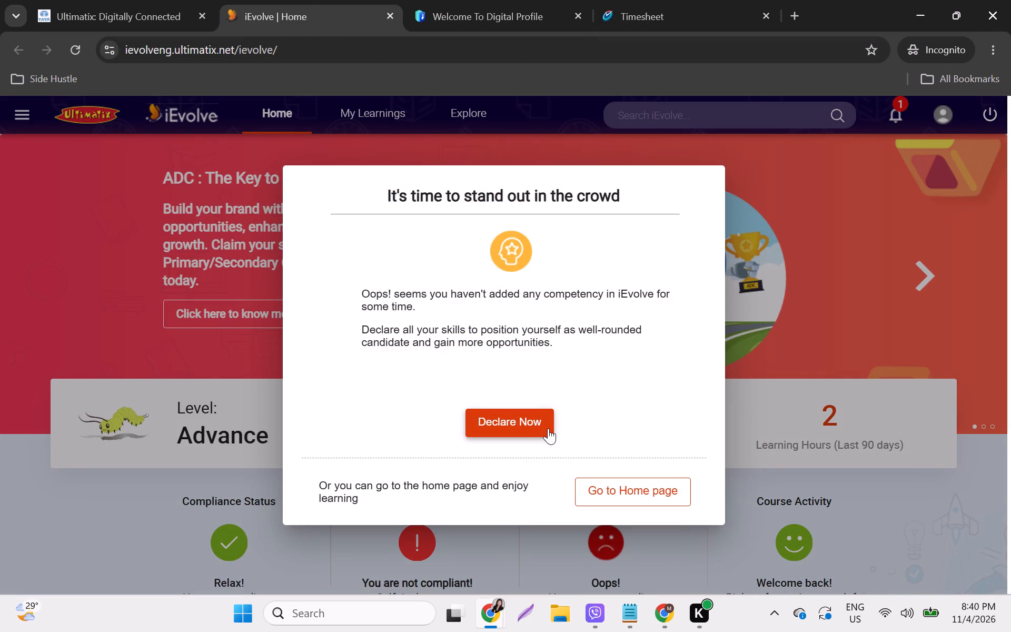
{"action": "left_click", "coordinate": [626, 490]}
Capture a screenshot of the iEvolve home page area covering the level and learning statistics and the Compliance Status to Course Activity cards.
{"action": "scroll", "coordinate": [590, 295], "scroll_direction": "down", "scroll_amount": 2}
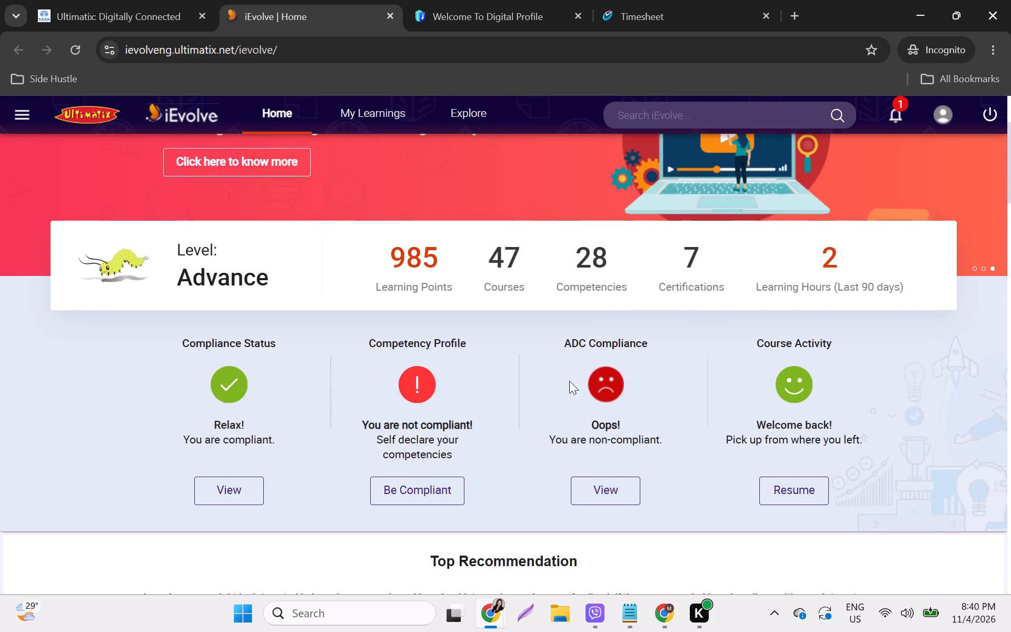
{"action": "scroll", "coordinate": [566, 394], "scroll_direction": "down", "scroll_amount": 1}
{"action": "scroll", "coordinate": [624, 469], "scroll_direction": "down", "scroll_amount": 2}
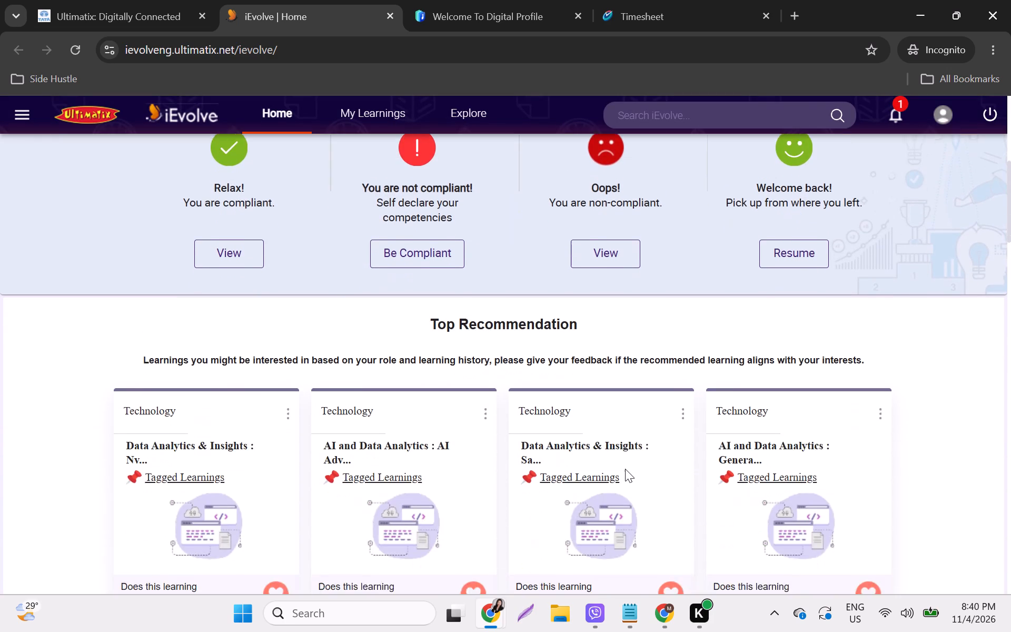
{"action": "scroll", "coordinate": [625, 469], "scroll_direction": "up", "scroll_amount": 3}
{"action": "scroll", "coordinate": [625, 469], "scroll_direction": "down", "scroll_amount": 1}
{"action": "scroll", "coordinate": [625, 469], "scroll_direction": "up", "scroll_amount": 1}
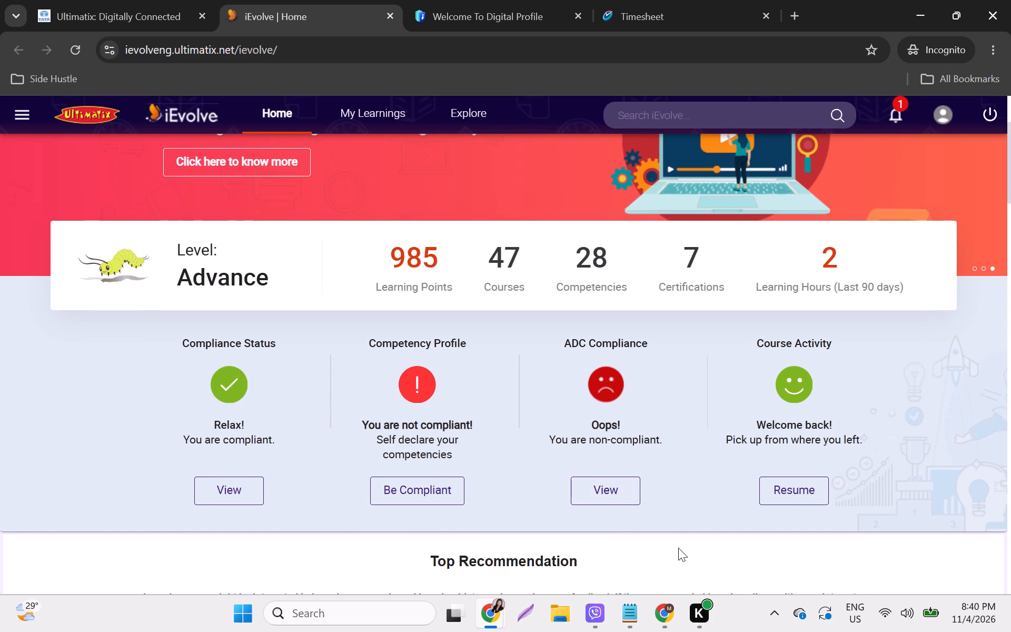
{"action": "key", "text": "shift+super+s"}
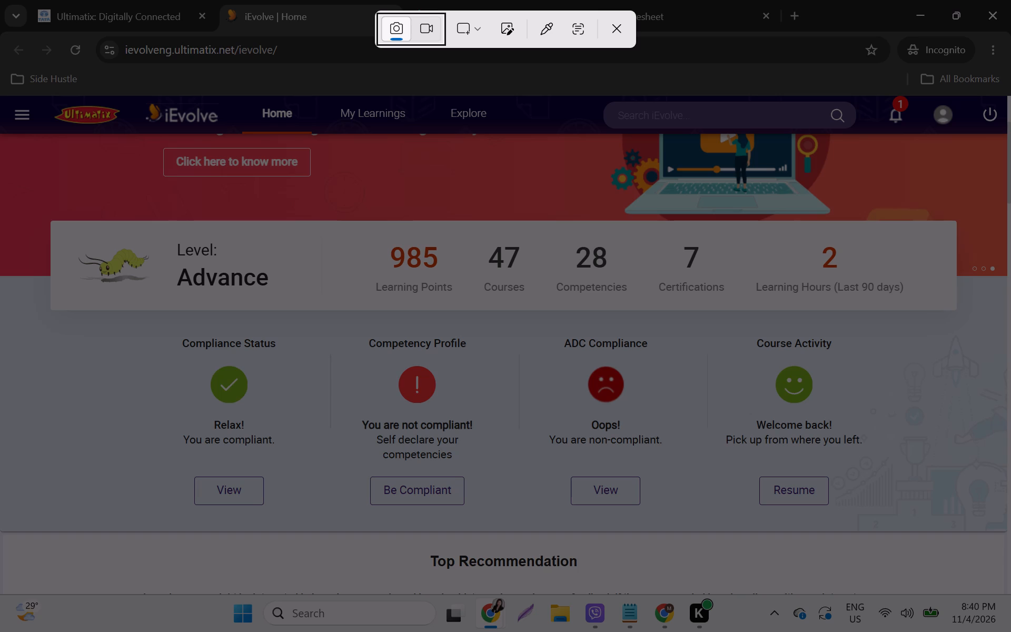
{"action": "left_click_drag", "start_coordinate": [38, 191], "coordinate": [930, 537]}
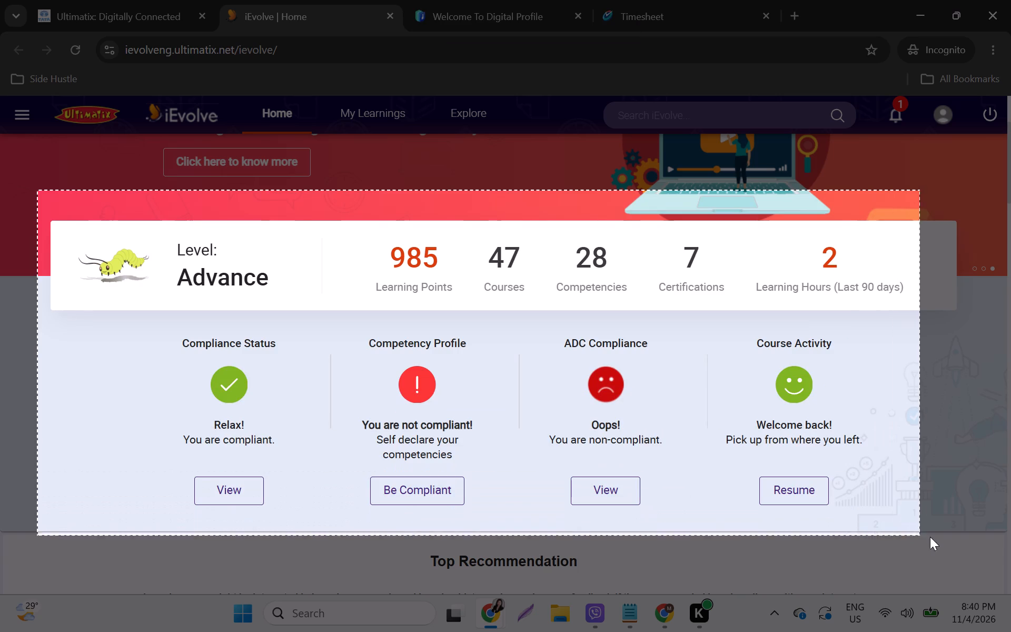
{"action": "left_click_drag", "start_coordinate": [930, 537], "coordinate": [980, 542]}
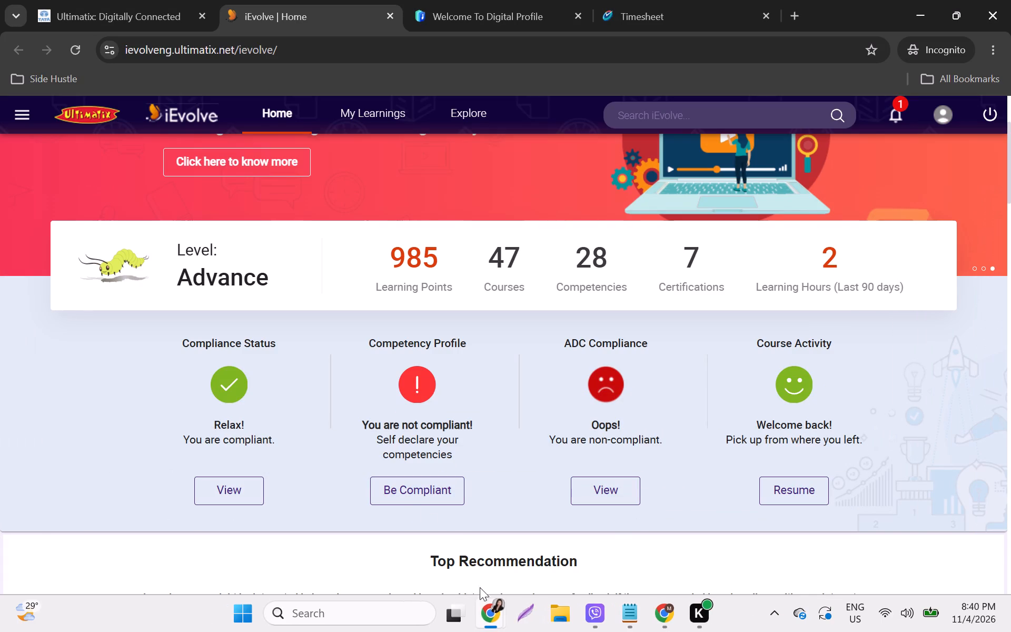
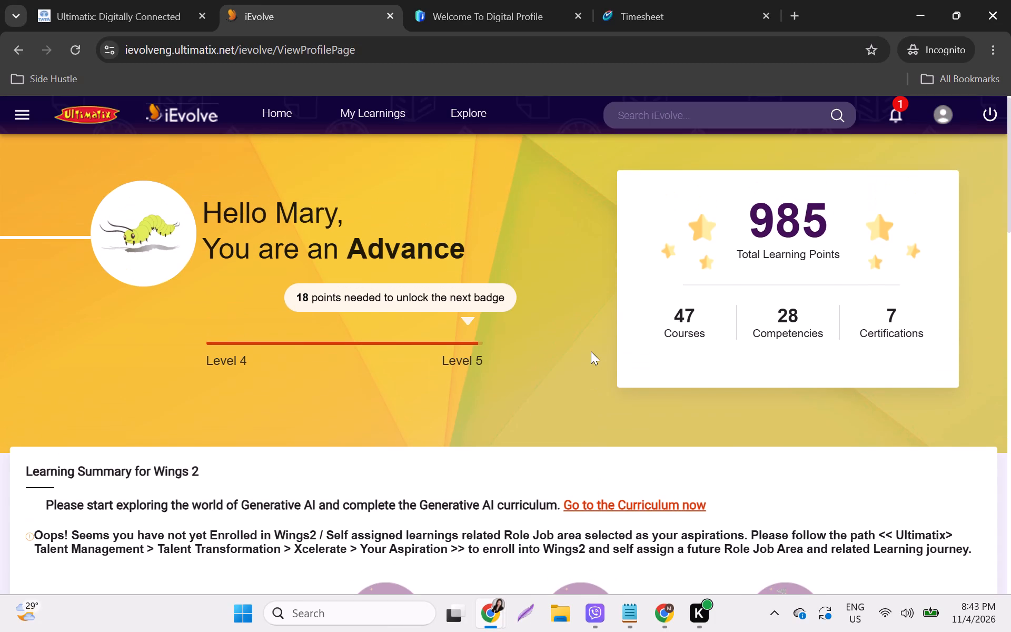
Review the iEvolve profile page from total learning points and Wings 2 milestones through Learning Summary, ADC Compliance and Badges Unlocked.
{"action": "scroll", "coordinate": [591, 351], "scroll_direction": "up", "scroll_amount": 4}
{"action": "scroll", "coordinate": [555, 355], "scroll_direction": "down", "scroll_amount": 8}
{"action": "scroll", "coordinate": [561, 424], "scroll_direction": "down", "scroll_amount": 5}
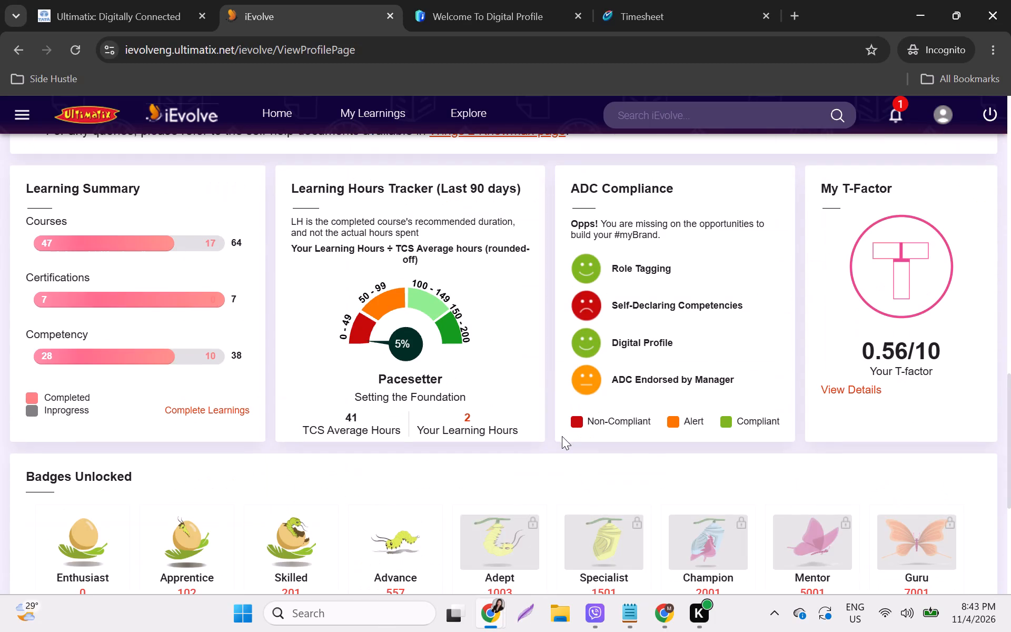
{"action": "scroll", "coordinate": [562, 436], "scroll_direction": "up", "scroll_amount": 20}
{"action": "scroll", "coordinate": [562, 436], "scroll_direction": "up", "scroll_amount": 1}
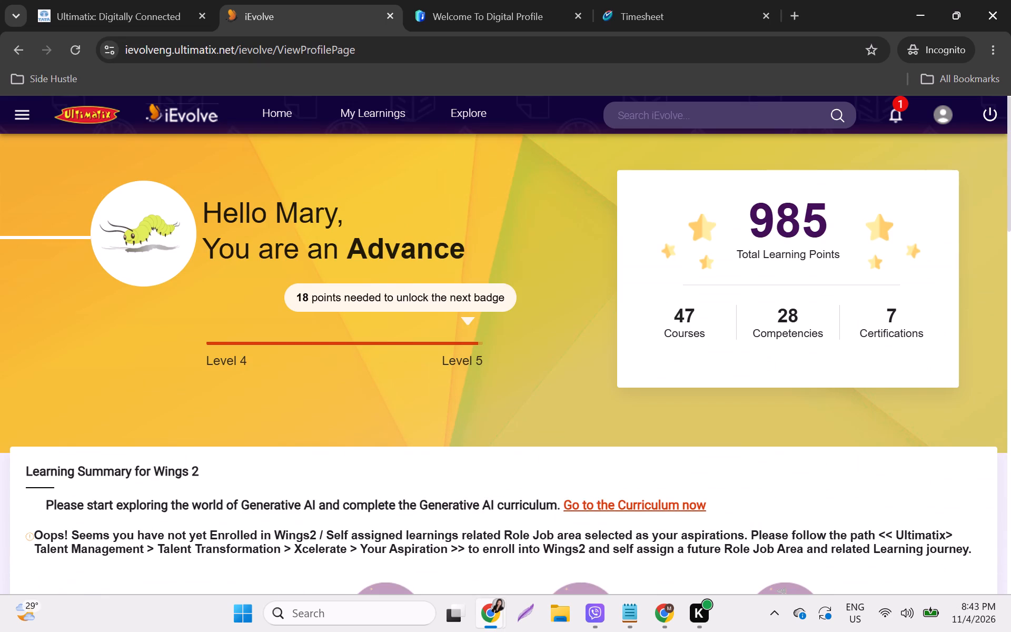
{"action": "scroll", "coordinate": [496, 366], "scroll_direction": "up", "scroll_amount": 3}
{"action": "scroll", "coordinate": [487, 261], "scroll_direction": "down", "scroll_amount": 4}
{"action": "scroll", "coordinate": [482, 355], "scroll_direction": "down", "scroll_amount": 3}
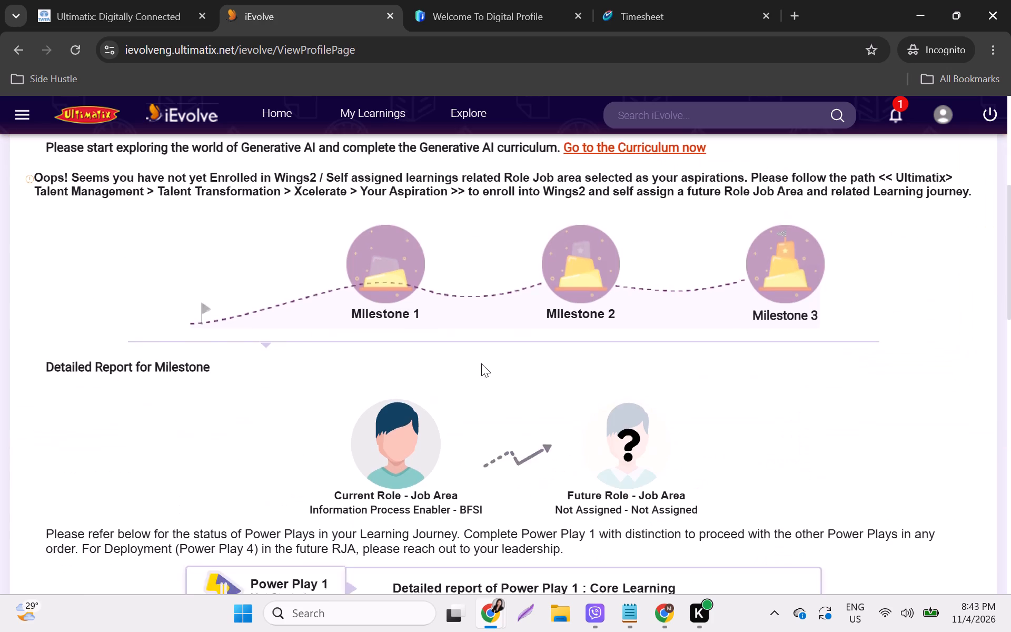
{"action": "scroll", "coordinate": [481, 363], "scroll_direction": "down", "scroll_amount": 7}
{"action": "scroll", "coordinate": [494, 410], "scroll_direction": "down", "scroll_amount": 10}
{"action": "scroll", "coordinate": [502, 429], "scroll_direction": "up", "scroll_amount": 5}
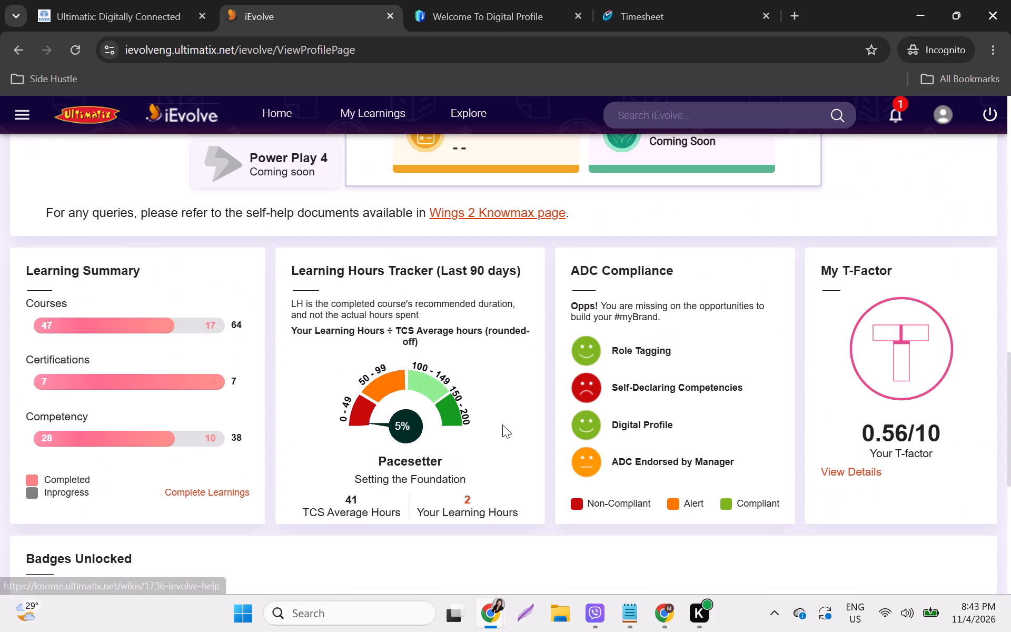
{"action": "scroll", "coordinate": [502, 424], "scroll_direction": "down", "scroll_amount": 5}
{"action": "scroll", "coordinate": [277, 302], "scroll_direction": "up", "scroll_amount": 1}
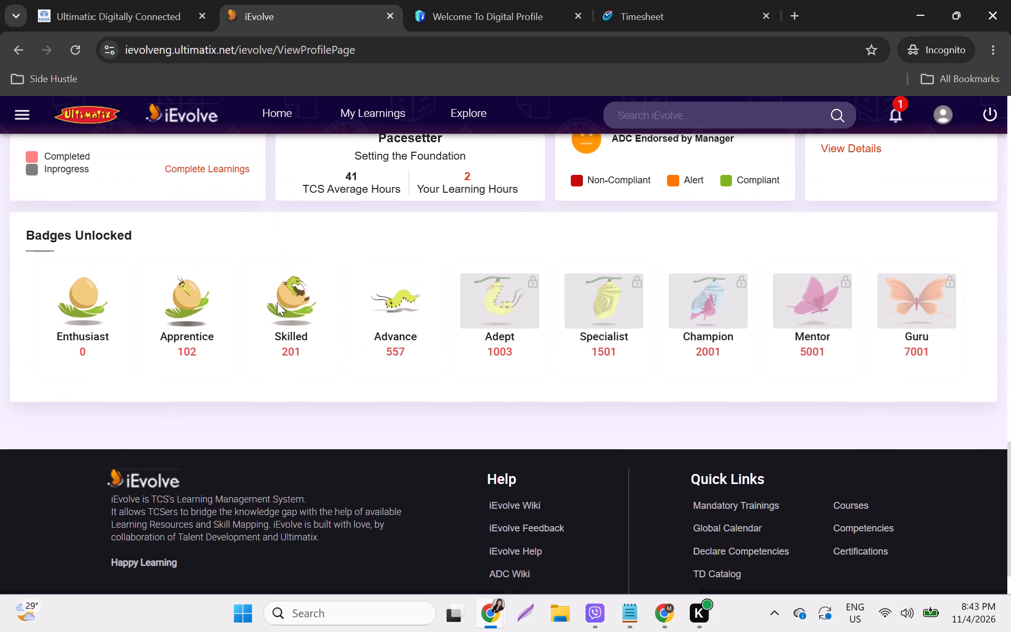
{"action": "scroll", "coordinate": [104, 300], "scroll_direction": "up", "scroll_amount": 1}
{"action": "scroll", "coordinate": [204, 292], "scroll_direction": "up", "scroll_amount": 2}
{"action": "scroll", "coordinate": [242, 343], "scroll_direction": "up", "scroll_amount": 1}
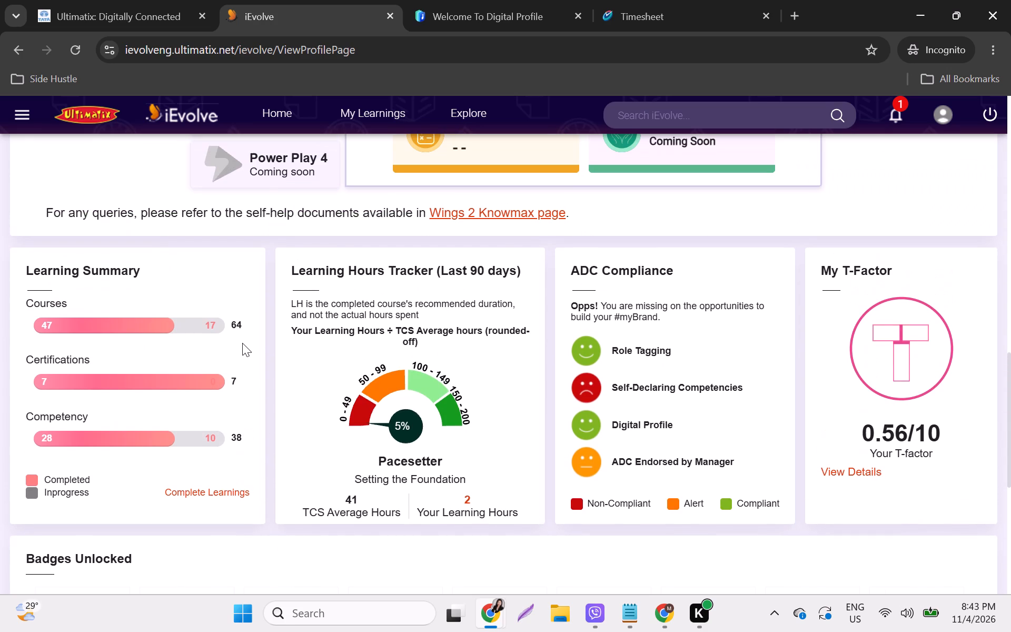
{"action": "scroll", "coordinate": [215, 430], "scroll_direction": "up", "scroll_amount": 1}
{"action": "scroll", "coordinate": [215, 430], "scroll_direction": "down", "scroll_amount": 1}
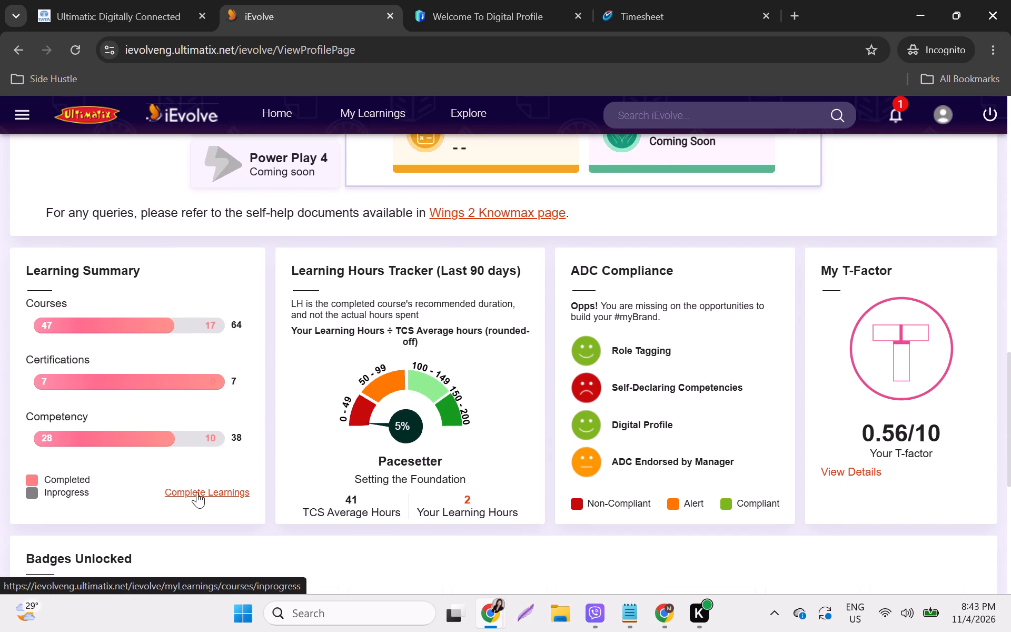
Capture a screenshot of the Learning Summary card covering the Courses, Certifications and Competency progress bars.
{"action": "key", "text": "shift+super+s"}
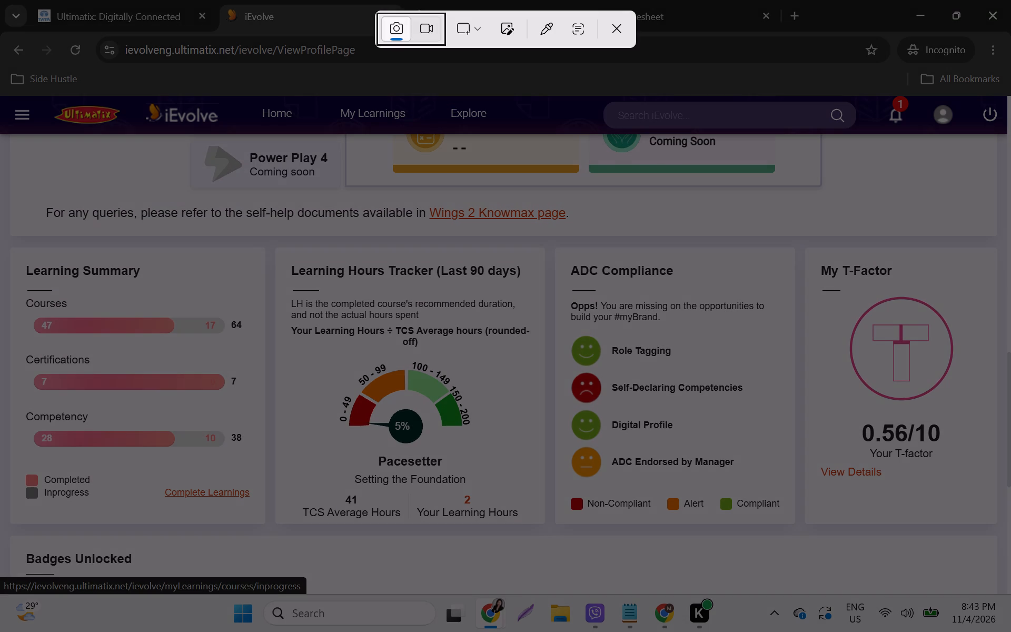
{"action": "left_click_drag", "start_coordinate": [0, 248], "coordinate": [179, 349]}
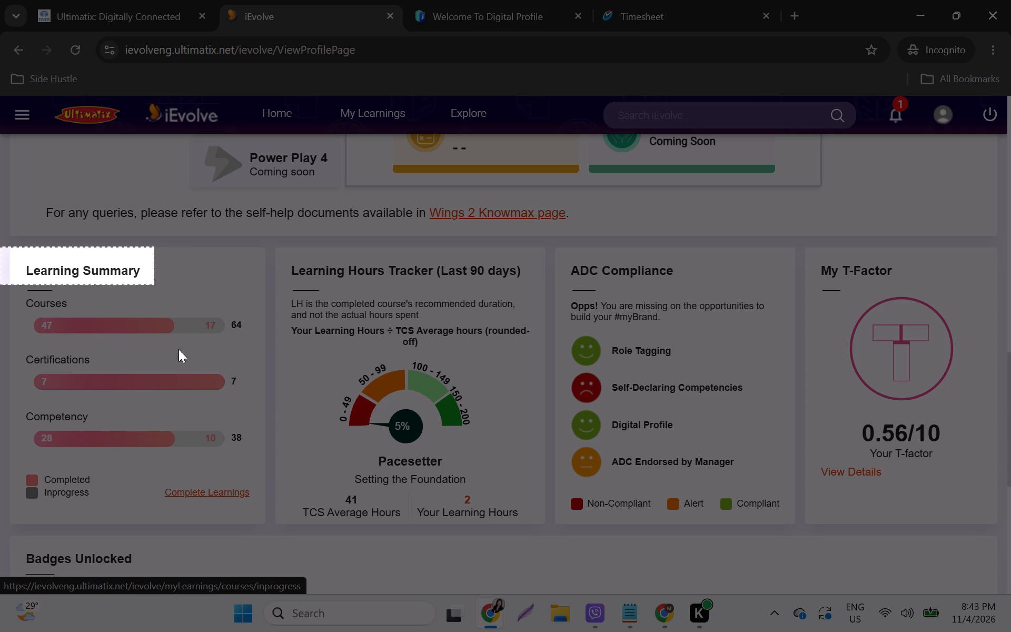
{"action": "left_click_drag", "start_coordinate": [179, 349], "coordinate": [272, 526]}
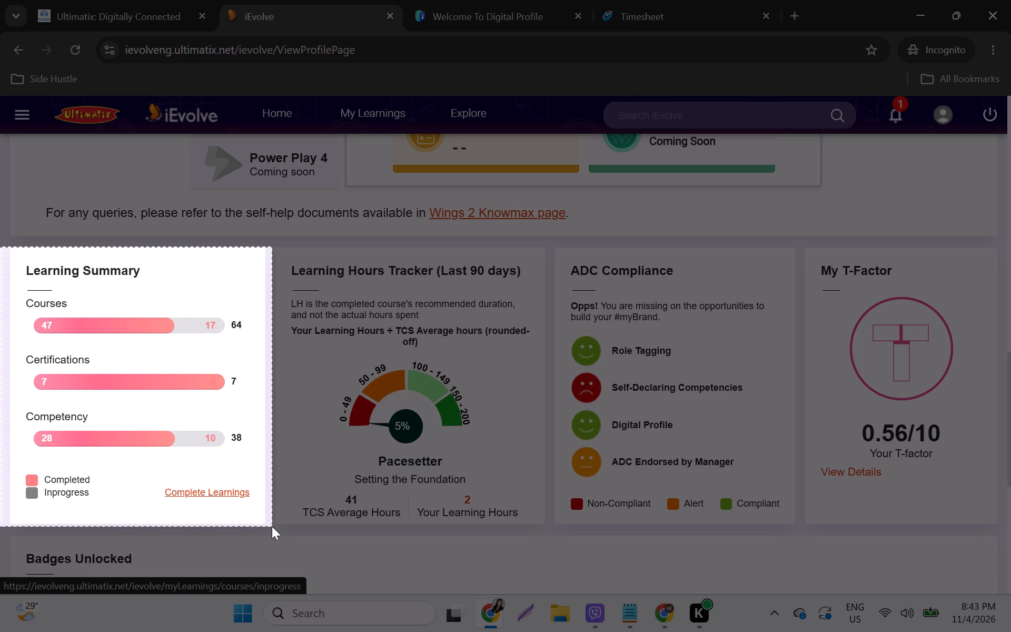
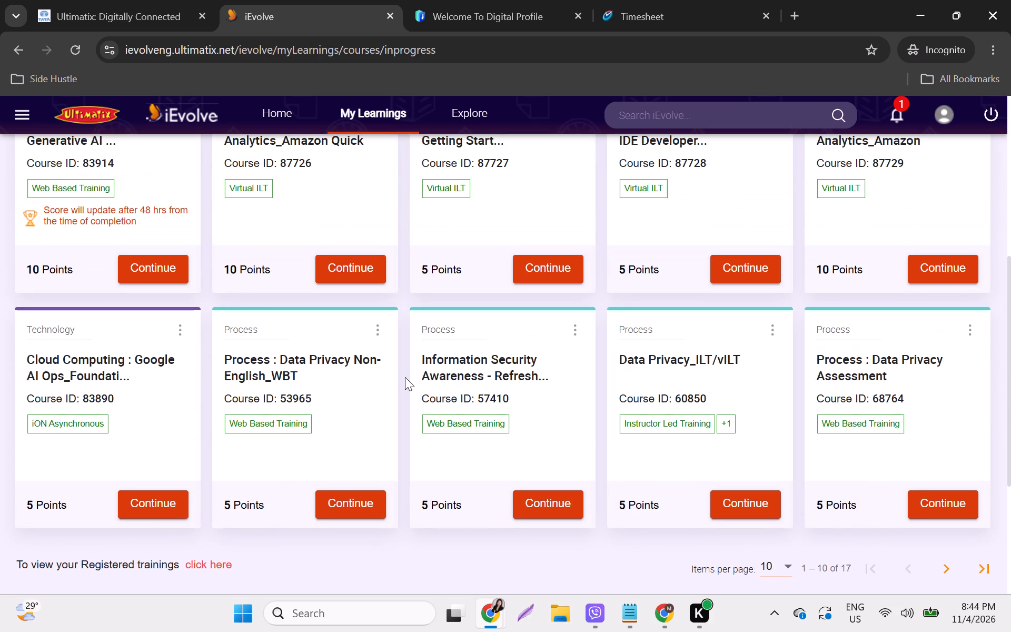
Check the Completed and Completed (External Partners) course lists in My Learnings.
{"action": "scroll", "coordinate": [405, 377], "scroll_direction": "up", "scroll_amount": 6}
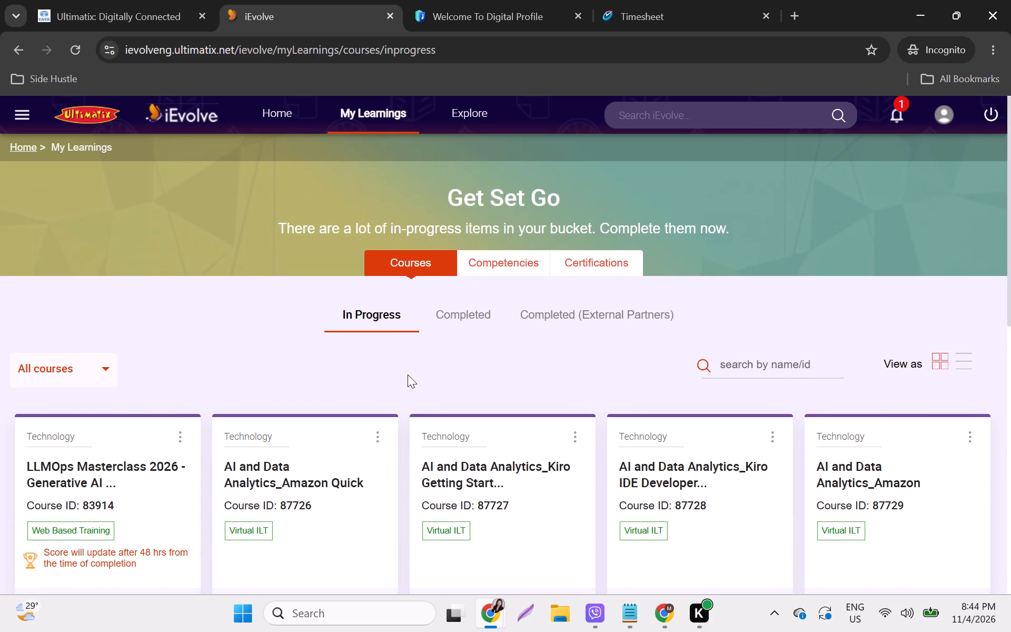
{"action": "left_click", "coordinate": [464, 319]}
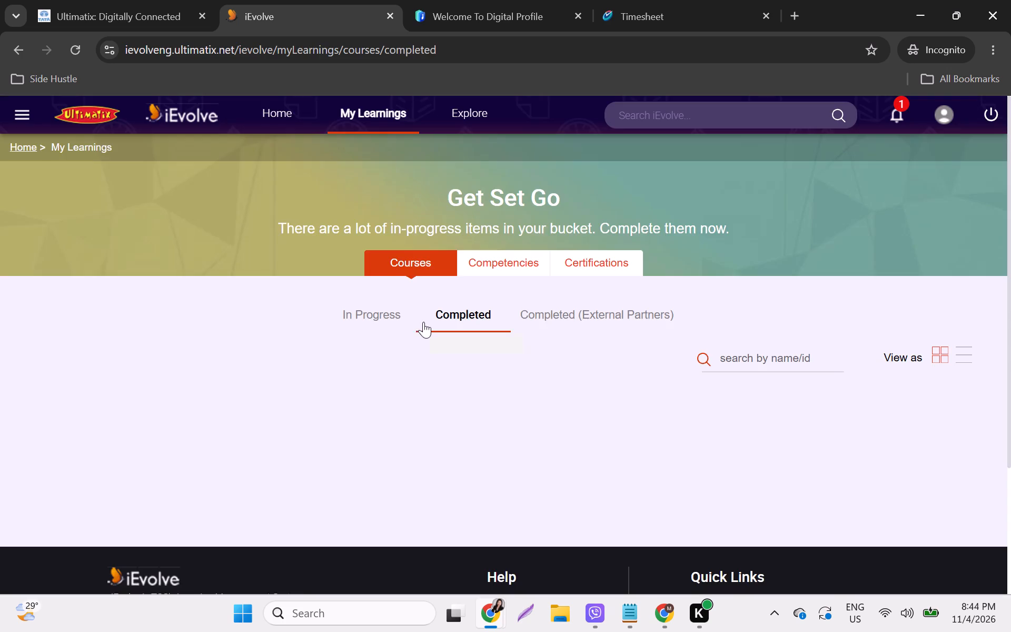
{"action": "scroll", "coordinate": [433, 335], "scroll_direction": "down", "scroll_amount": 2}
{"action": "scroll", "coordinate": [435, 337], "scroll_direction": "up", "scroll_amount": 4}
{"action": "left_click", "coordinate": [379, 320]}
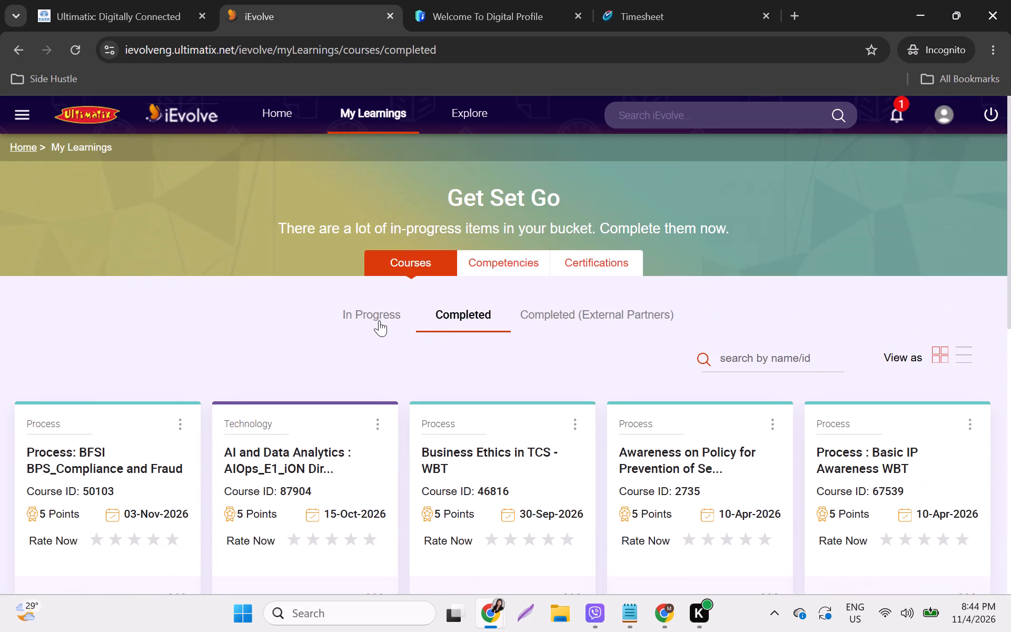
{"action": "left_click", "coordinate": [566, 319]}
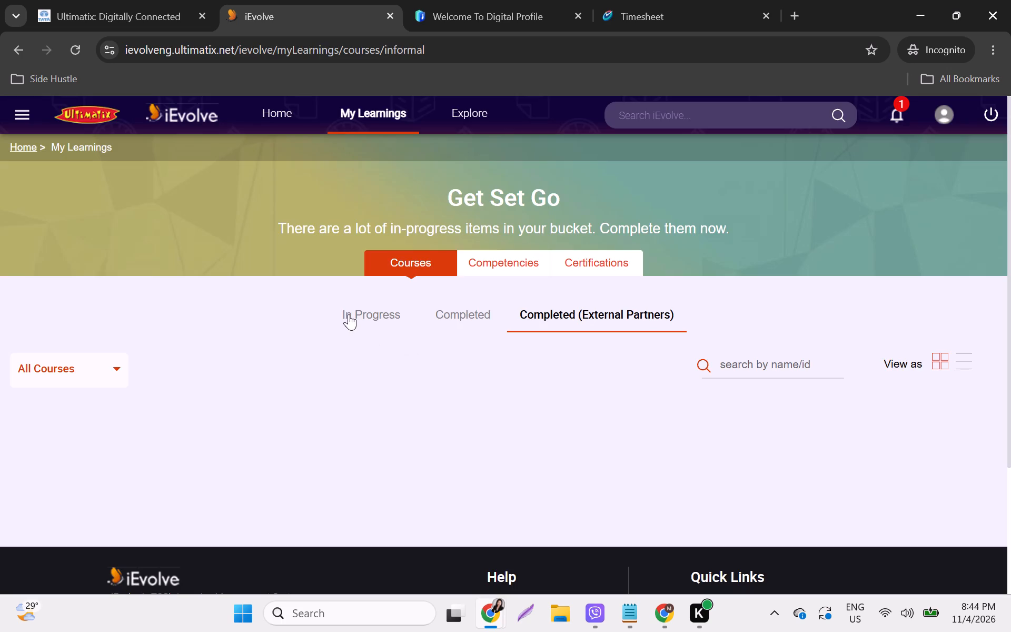
{"action": "left_click", "coordinate": [350, 312]}
{"action": "left_click", "coordinate": [590, 314]}
{"action": "scroll", "coordinate": [357, 353], "scroll_direction": "down", "scroll_amount": 2}
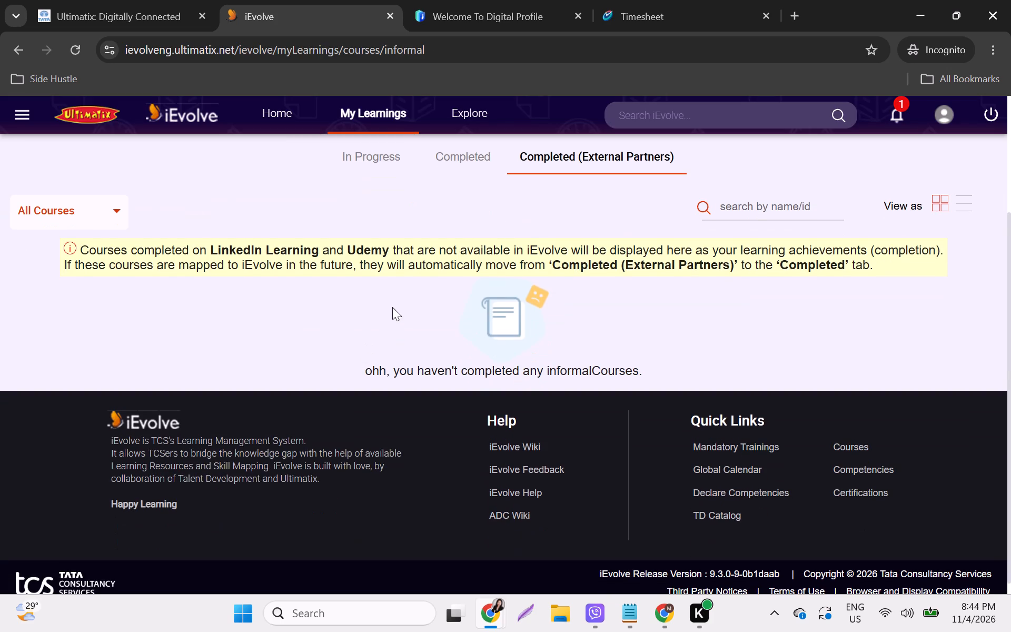
{"action": "scroll", "coordinate": [392, 307], "scroll_direction": "up", "scroll_amount": 2}
Review the In Progress course cards in My Learnings, from the first row to the end of the list.
{"action": "left_click", "coordinate": [371, 317]}
{"action": "scroll", "coordinate": [376, 312], "scroll_direction": "down", "scroll_amount": 2}
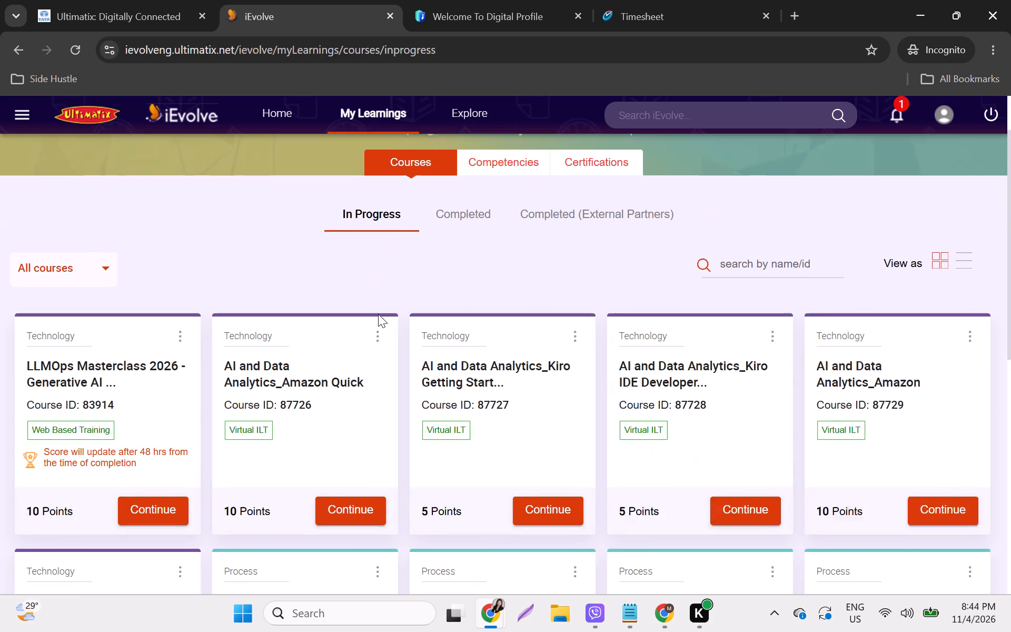
{"action": "scroll", "coordinate": [311, 344], "scroll_direction": "down", "scroll_amount": 2}
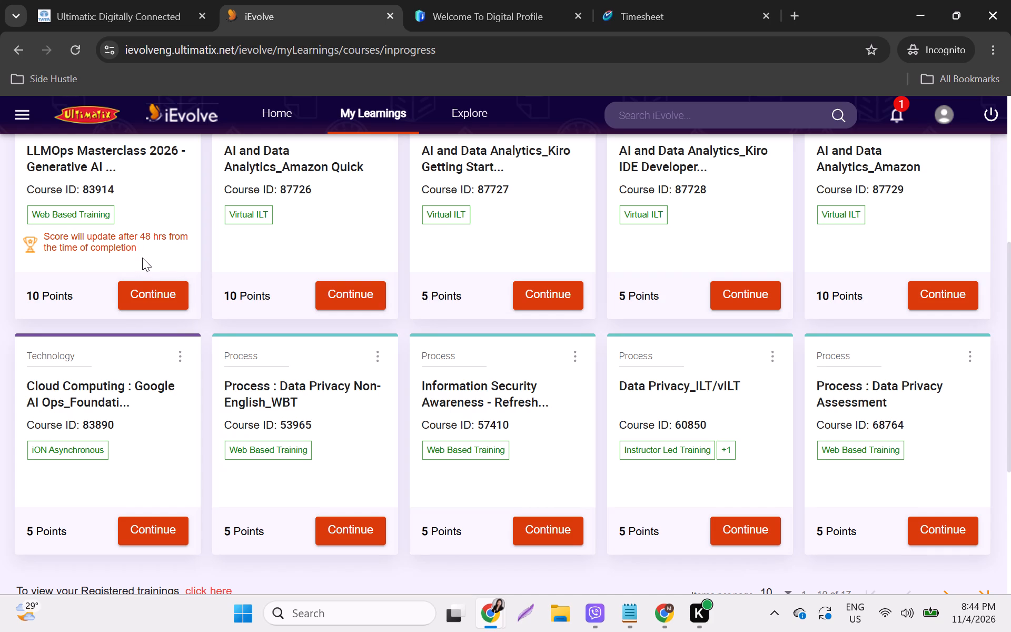
{"action": "scroll", "coordinate": [147, 258], "scroll_direction": "down", "scroll_amount": 3}
{"action": "scroll", "coordinate": [149, 259], "scroll_direction": "up", "scroll_amount": 3}
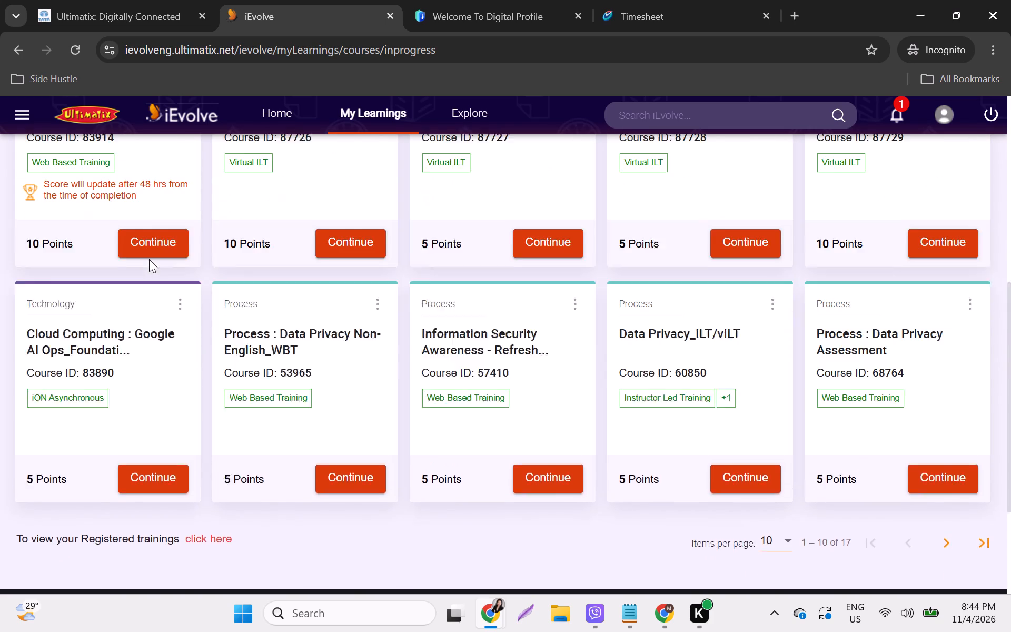
{"action": "scroll", "coordinate": [149, 259], "scroll_direction": "up", "scroll_amount": 5}
{"action": "scroll", "coordinate": [149, 260], "scroll_direction": "down", "scroll_amount": 1}
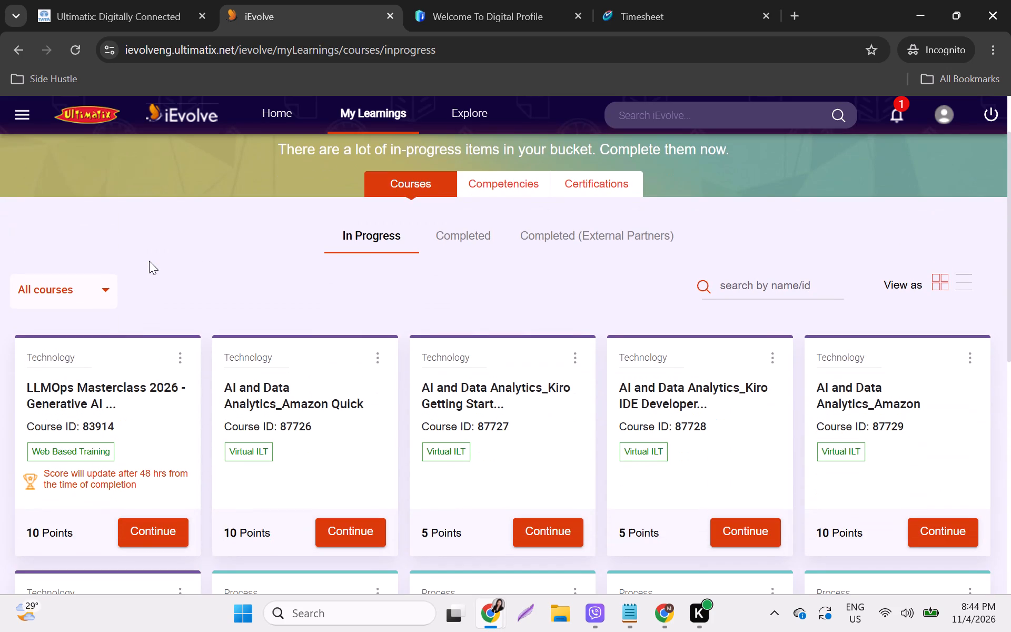
Filter the in-progress courses to Assigned to me, restore All courses, and look over the course cards again.
{"action": "left_click", "coordinate": [112, 294]}
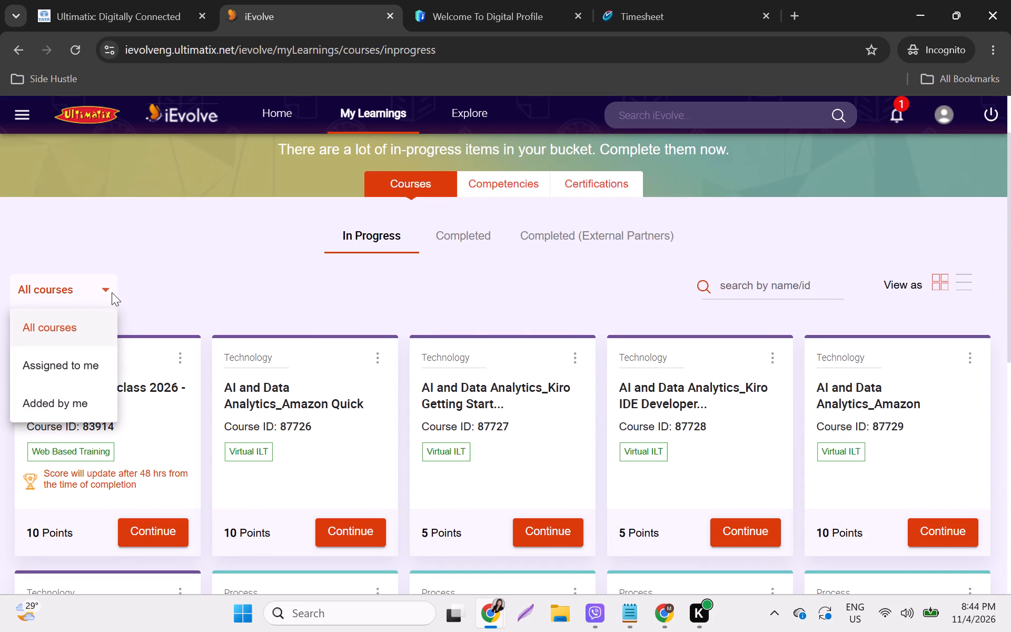
{"action": "left_click", "coordinate": [75, 361]}
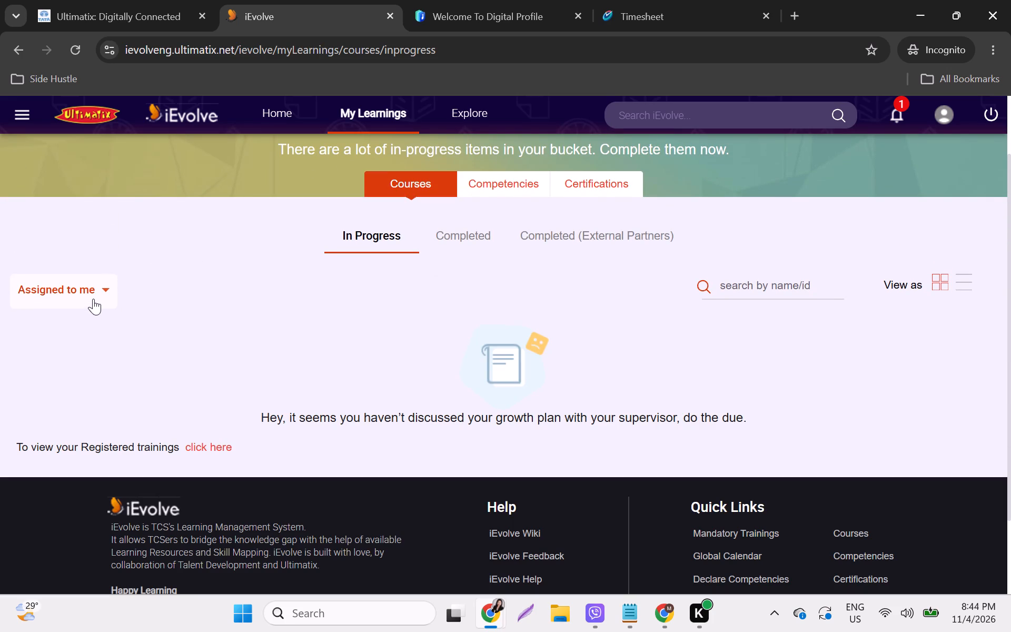
{"action": "left_click", "coordinate": [93, 298]}
{"action": "left_click", "coordinate": [77, 339]}
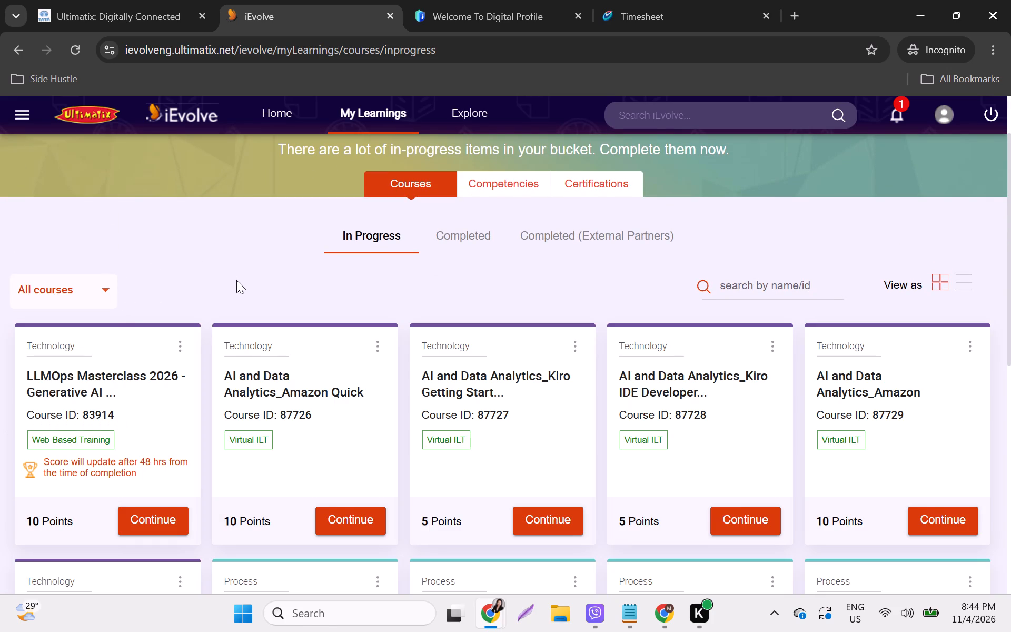
{"action": "scroll", "coordinate": [237, 281], "scroll_direction": "down", "scroll_amount": 2}
{"action": "scroll", "coordinate": [169, 409], "scroll_direction": "down", "scroll_amount": 1}
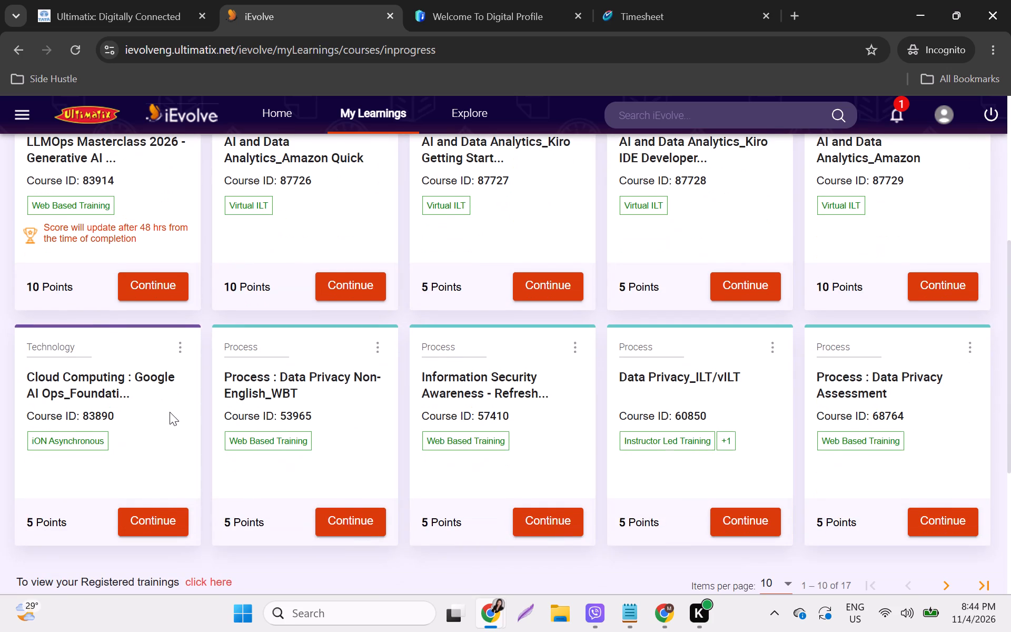
{"action": "scroll", "coordinate": [170, 412], "scroll_direction": "up", "scroll_amount": 1}
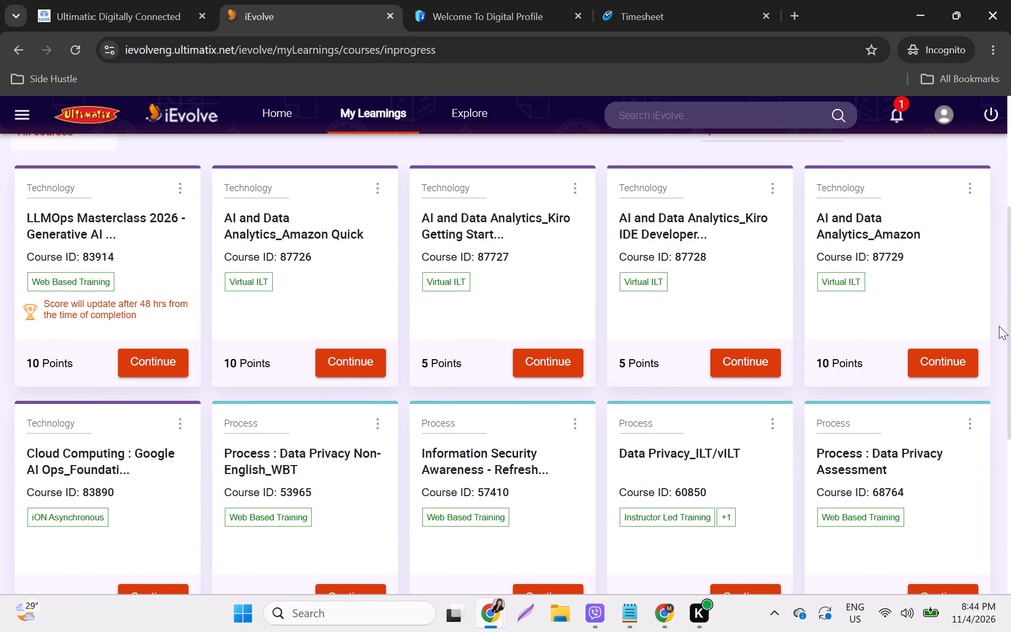
{"action": "scroll", "coordinate": [999, 328], "scroll_direction": "down", "scroll_amount": 1}
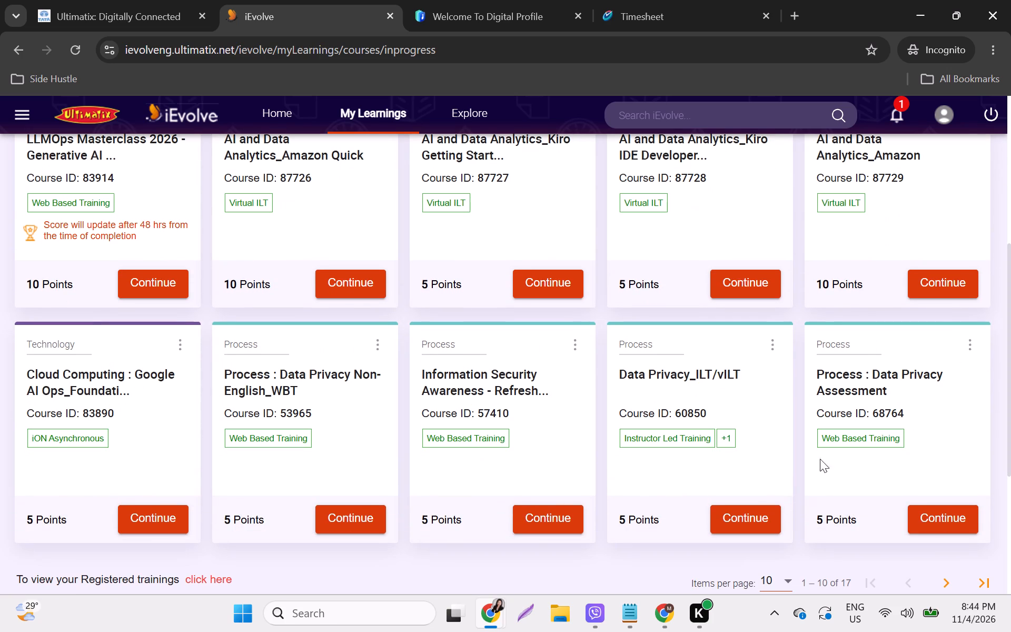
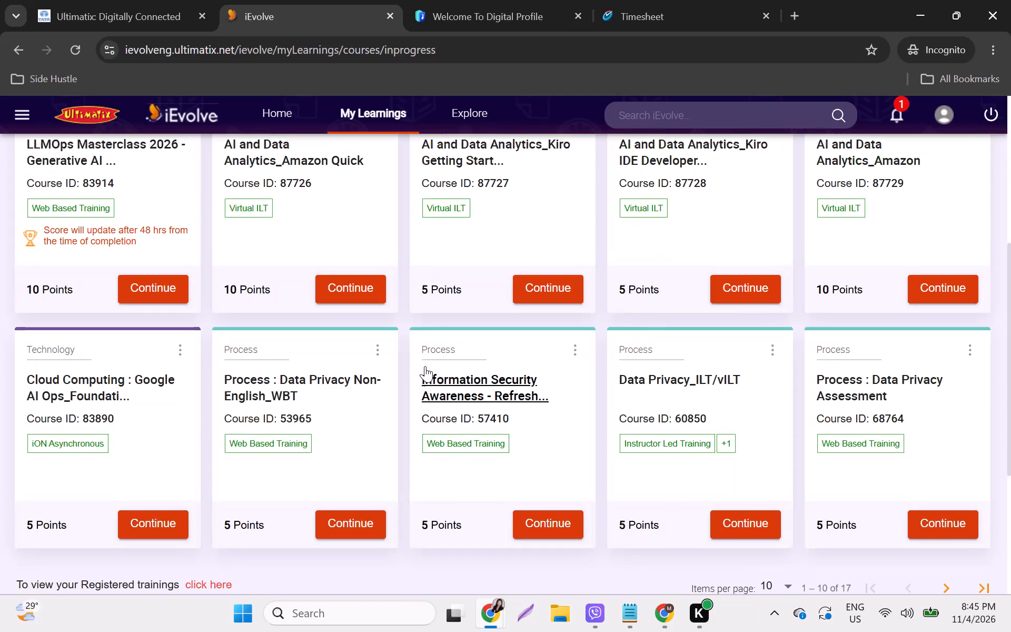
Capture a rectangular screenshot of the two rows of in-progress course cards, from LLMOps Masterclass 2026 through Process : Data Privacy Assessment.
{"action": "scroll", "coordinate": [425, 366], "scroll_direction": "up", "scroll_amount": 1}
{"action": "scroll", "coordinate": [475, 352], "scroll_direction": "down", "scroll_amount": 1}
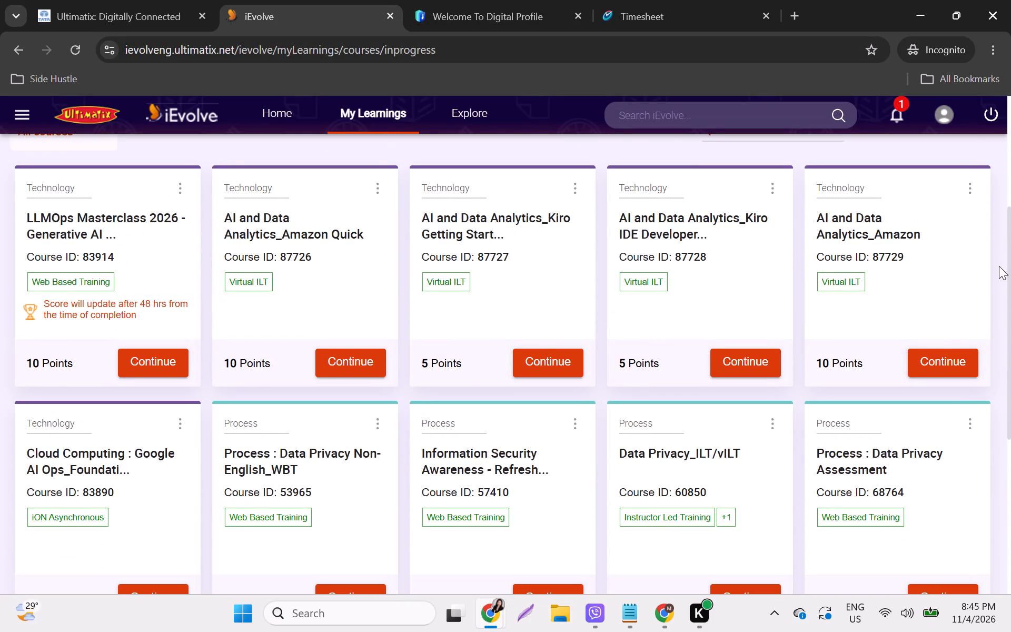
{"action": "scroll", "coordinate": [953, 300], "scroll_direction": "down", "scroll_amount": 1}
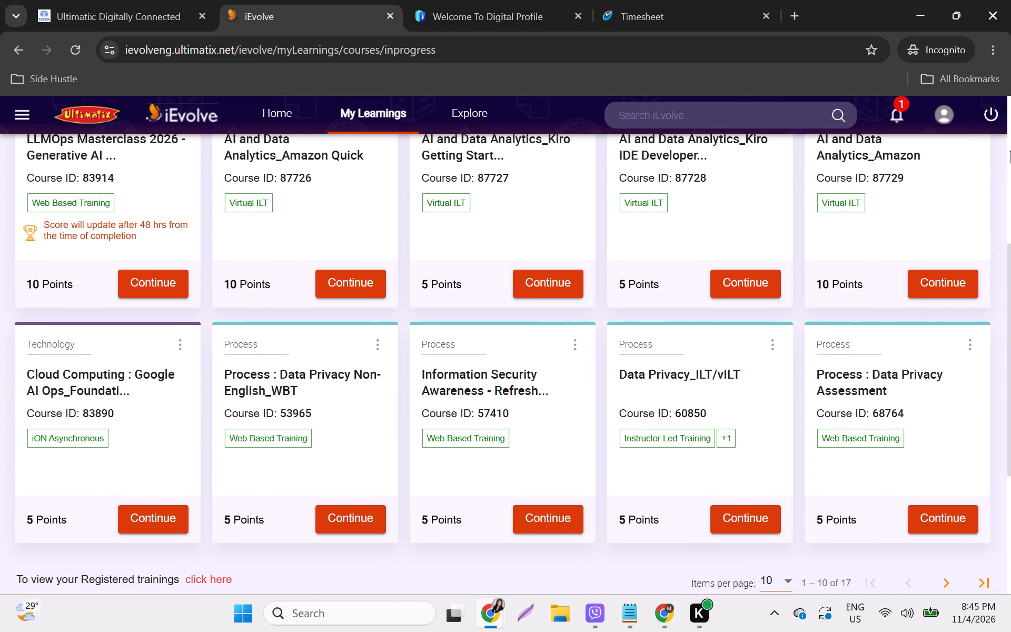
{"action": "left_click", "coordinate": [1010, 169]}
{"action": "scroll", "coordinate": [990, 205], "scroll_direction": "down", "scroll_amount": 3}
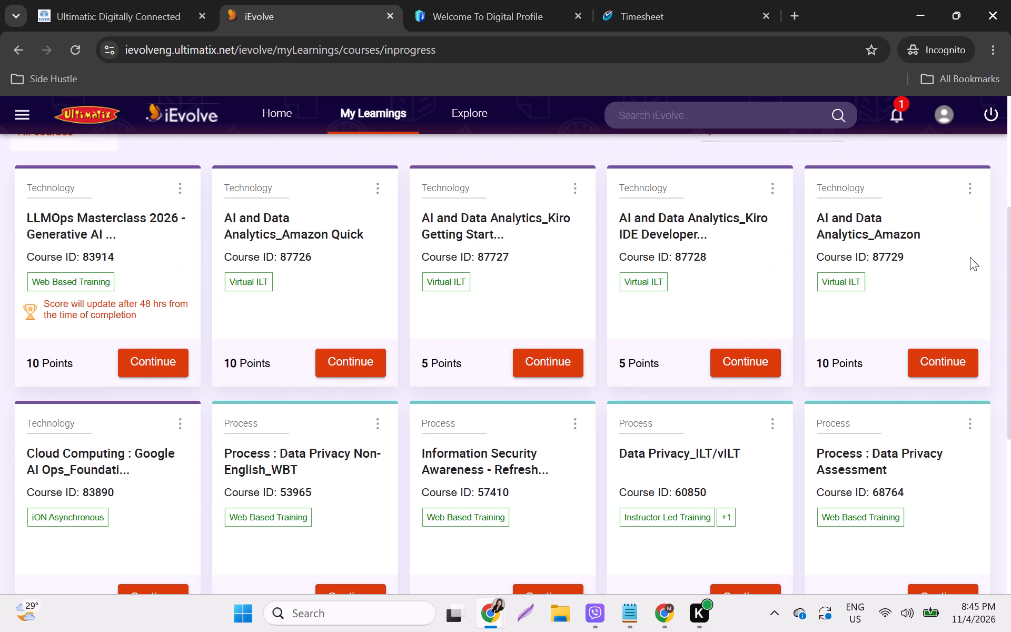
{"action": "scroll", "coordinate": [970, 257], "scroll_direction": "down", "scroll_amount": 1}
{"action": "scroll", "coordinate": [951, 259], "scroll_direction": "up", "scroll_amount": 1}
{"action": "scroll", "coordinate": [941, 264], "scroll_direction": "down", "scroll_amount": 1}
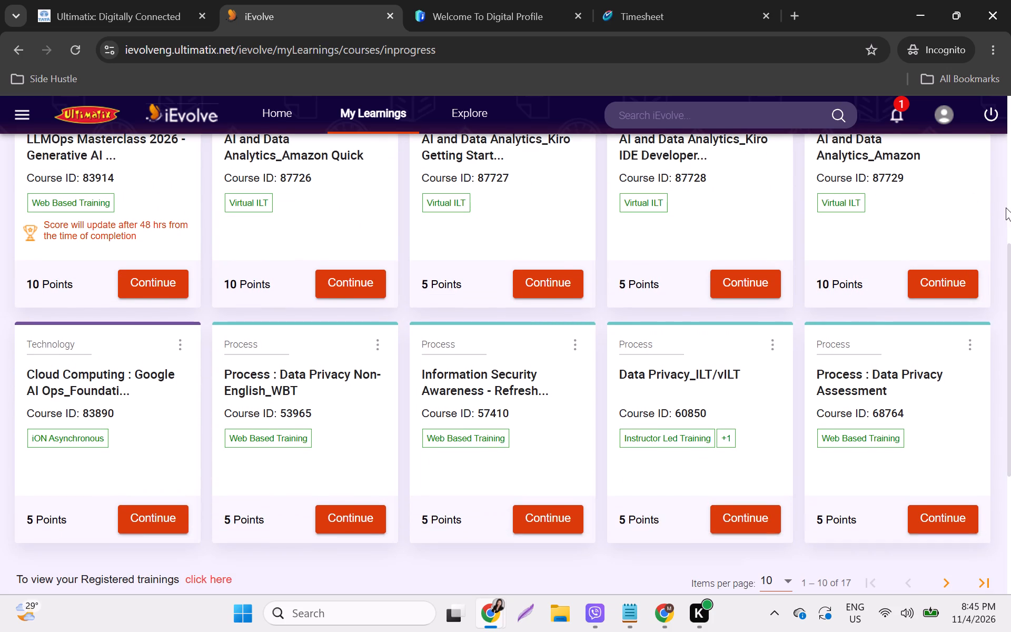
{"action": "key", "text": "alt+shift+s"}
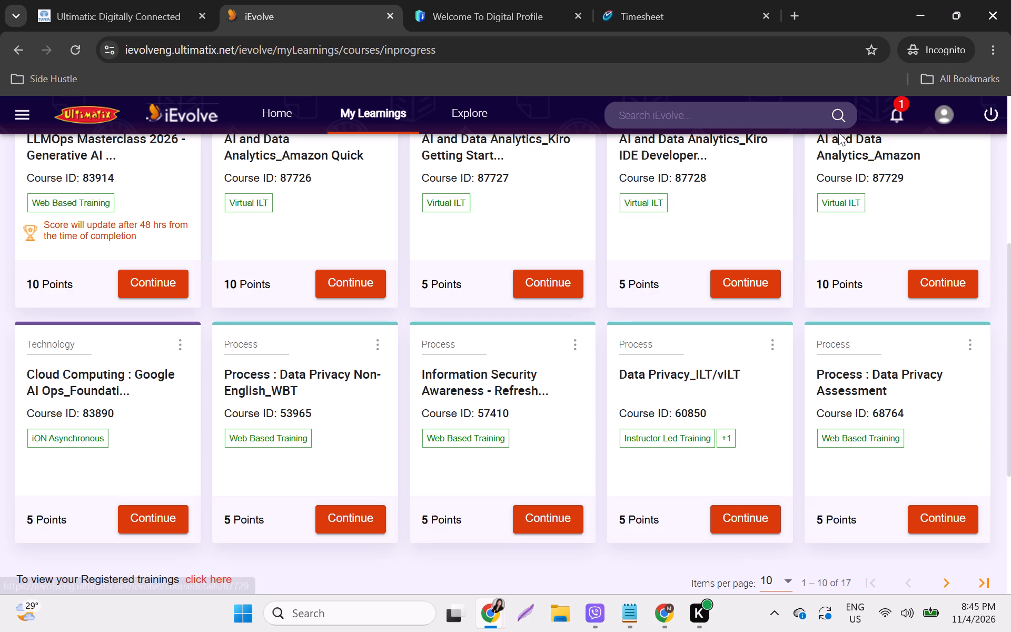
{"action": "key", "text": "shift+super+s"}
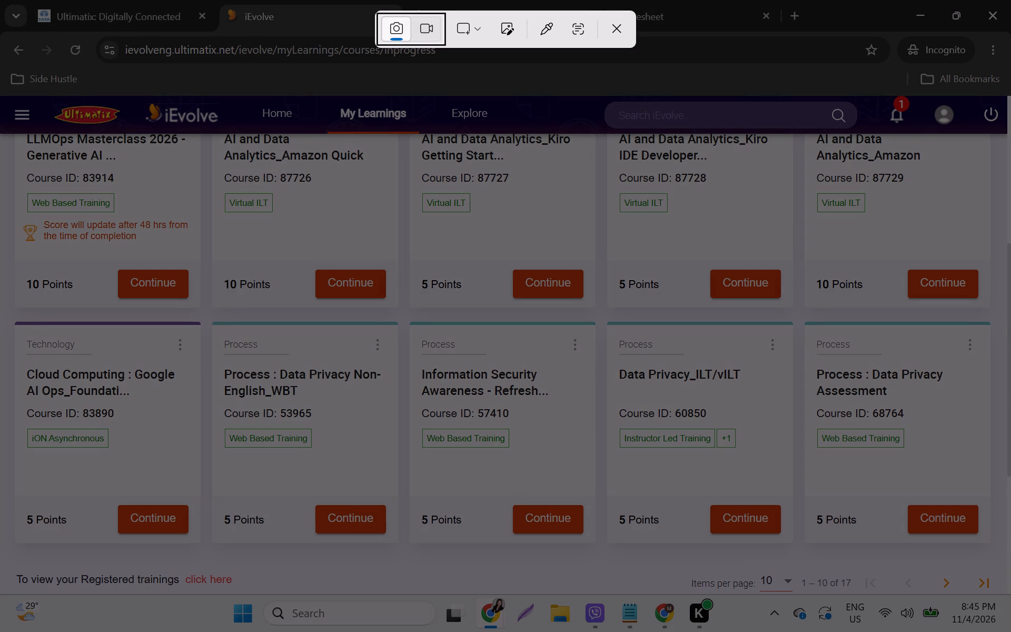
{"action": "left_click_drag", "start_coordinate": [6, 125], "coordinate": [1010, 551]}
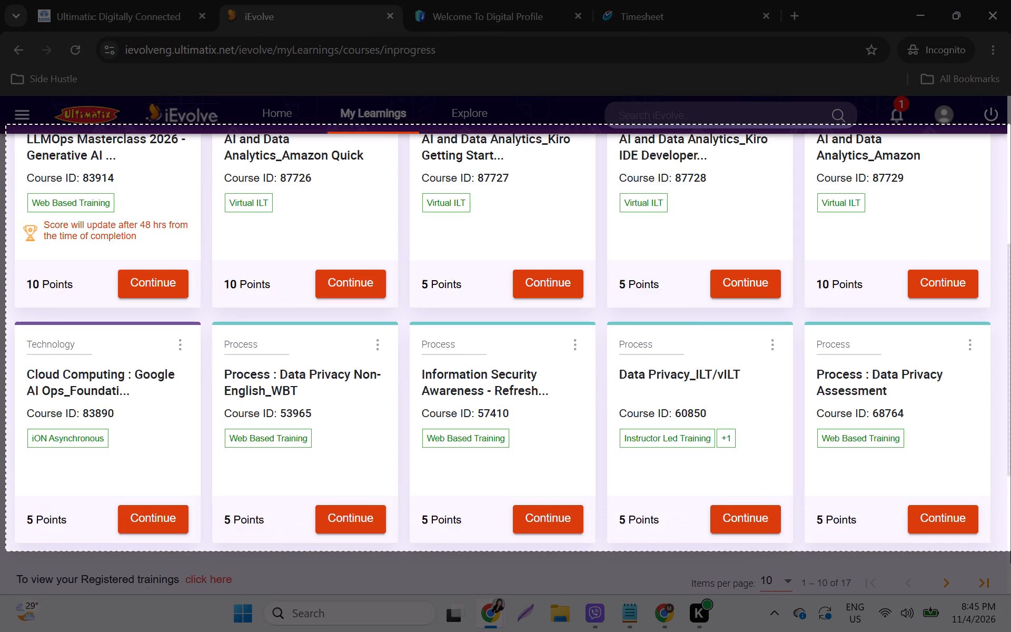
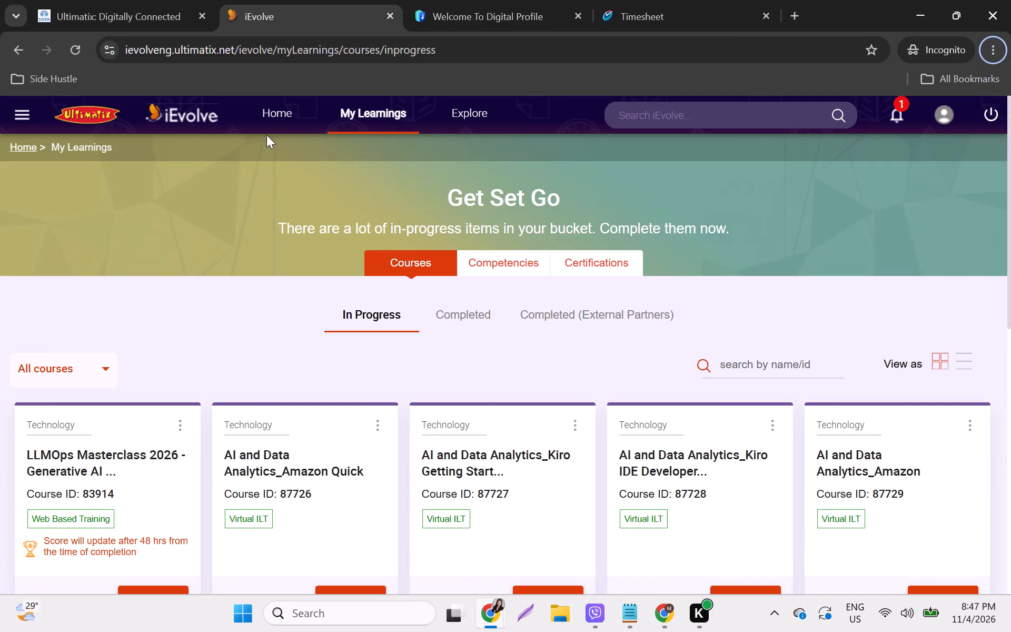
Open the iEvolve home page and capture a rectangular screenshot of the "It's time to stand out in the crowd" competency pop-up.
{"action": "left_click", "coordinate": [277, 112]}
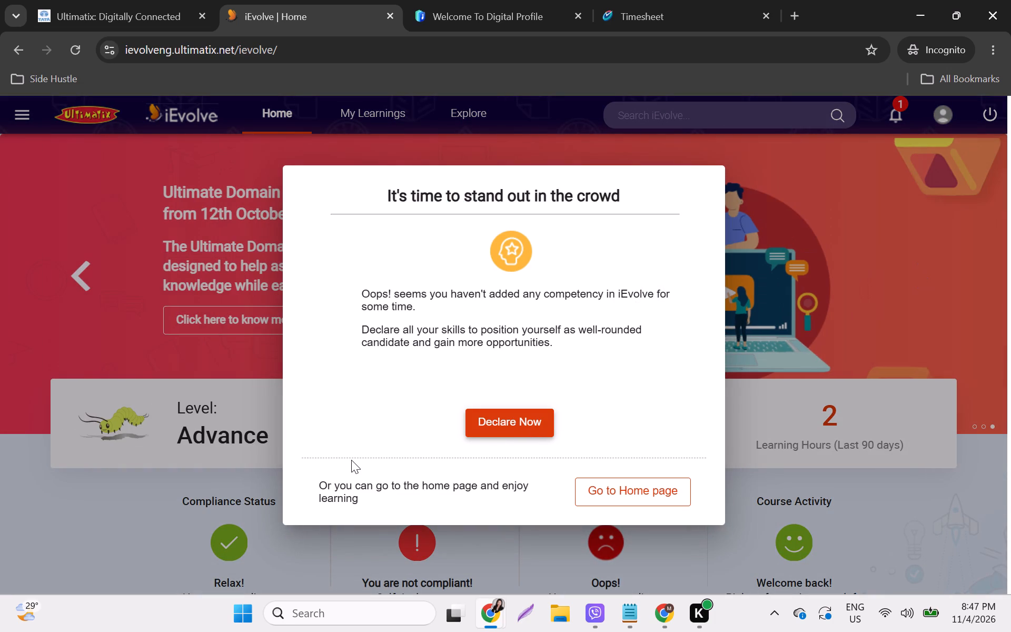
{"action": "key", "text": "shift+super+s"}
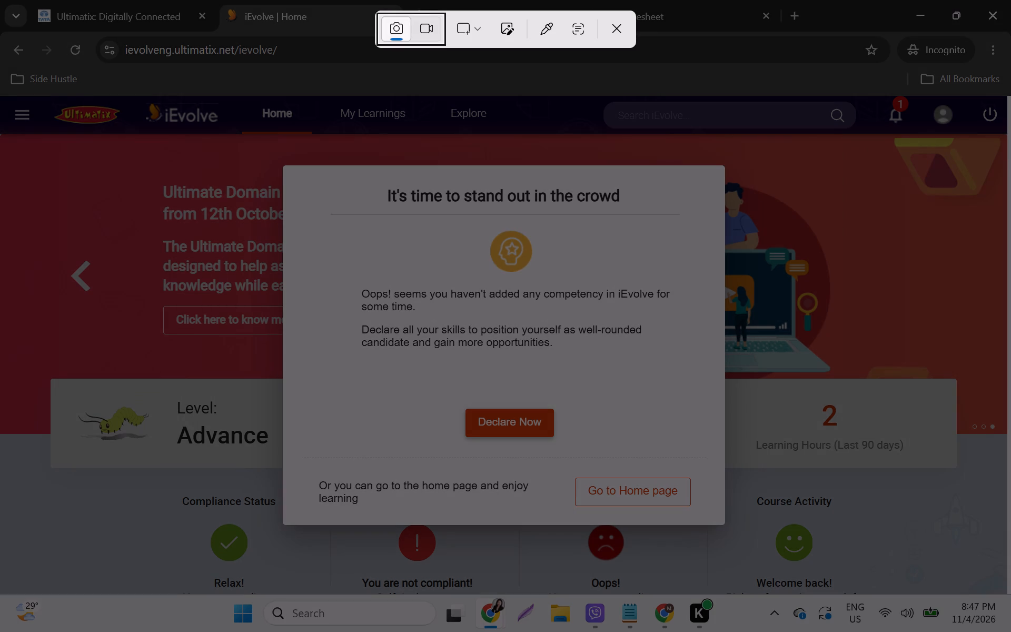
{"action": "left_click_drag", "start_coordinate": [289, 165], "coordinate": [685, 490]}
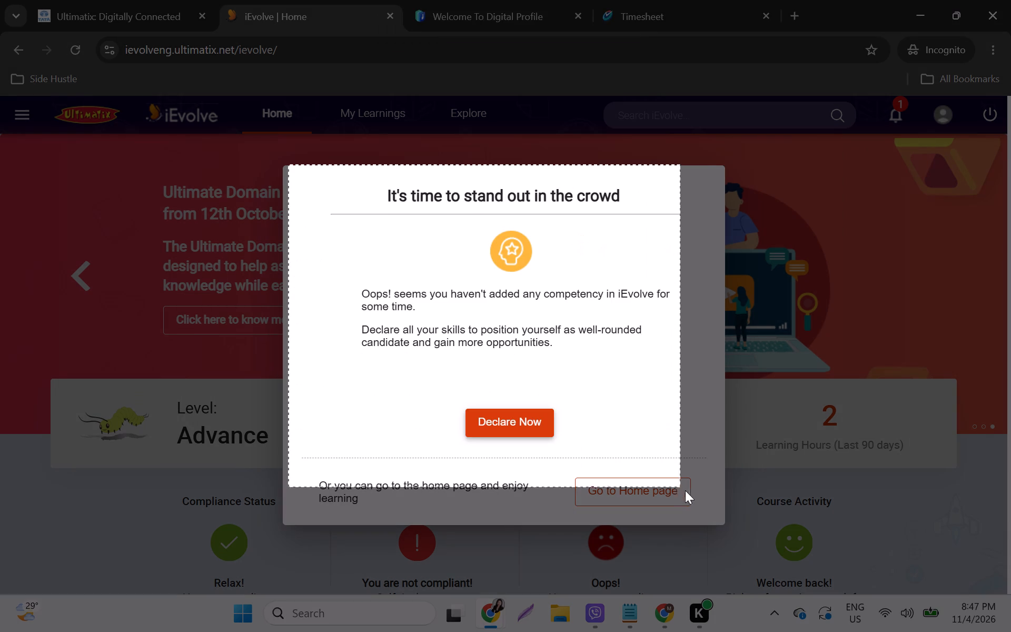
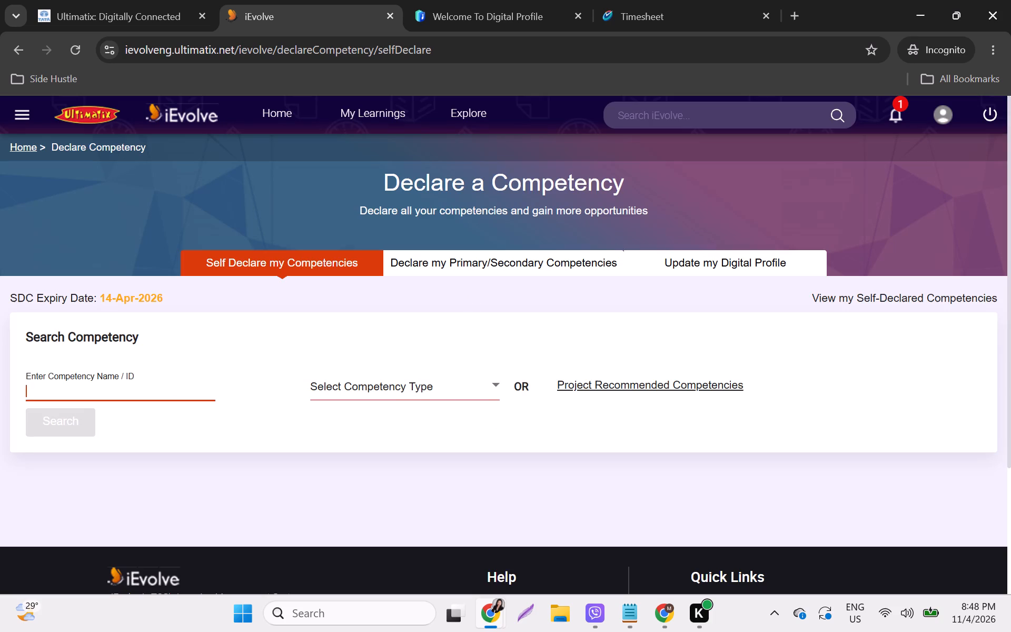
Search the self-declaration competencies by the personal ID number with the competency type set to Behavioural.
{"action": "left_click", "coordinate": [122, 387]}
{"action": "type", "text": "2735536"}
{"action": "left_click", "coordinate": [395, 399]}
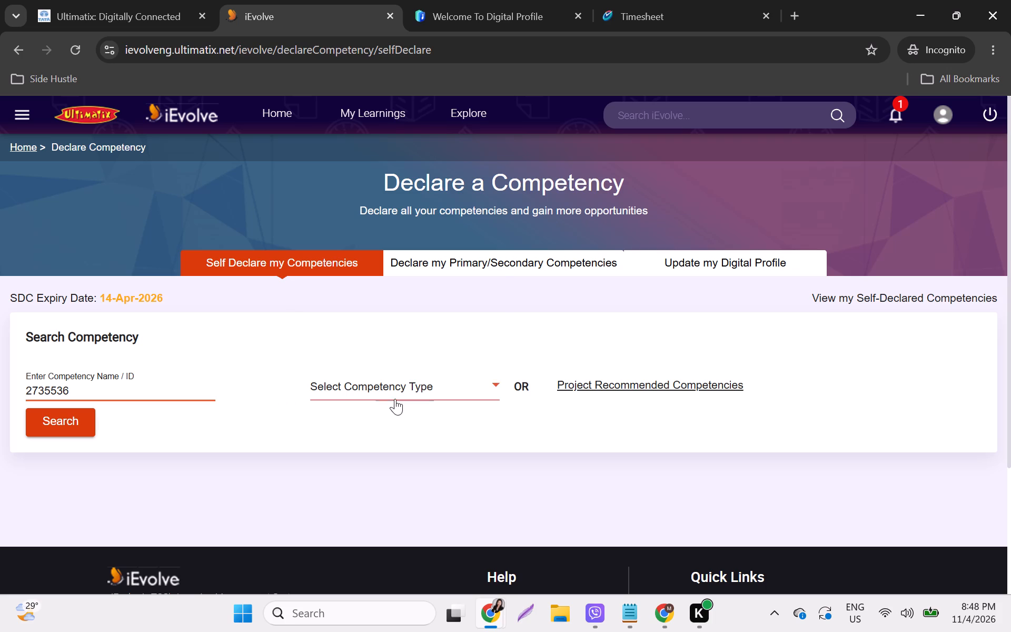
{"action": "scroll", "coordinate": [390, 344], "scroll_direction": "down", "scroll_amount": 6}
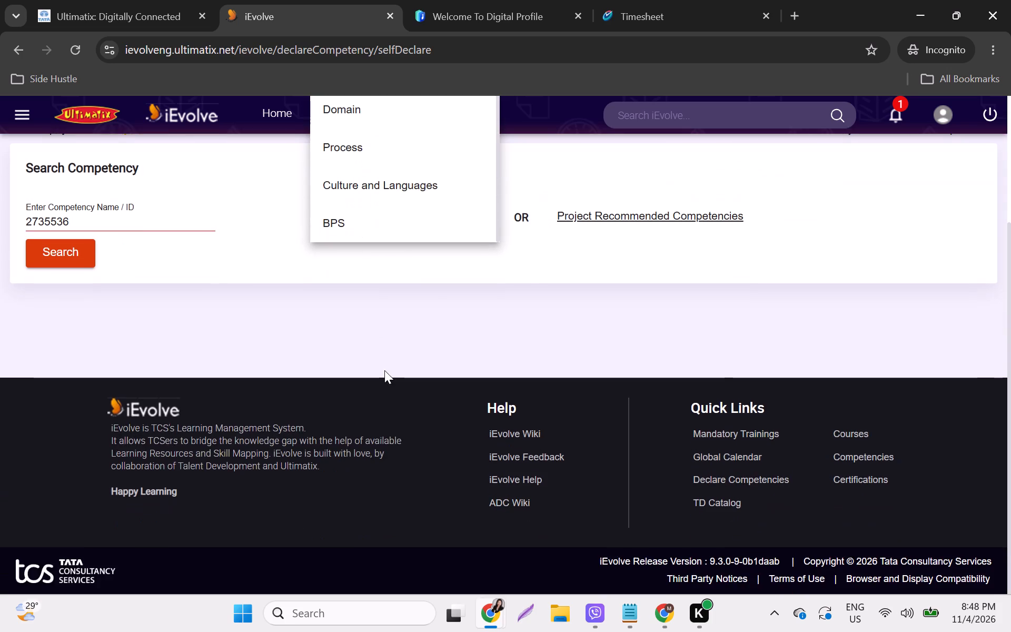
{"action": "scroll", "coordinate": [417, 278], "scroll_direction": "up", "scroll_amount": 2}
{"action": "scroll", "coordinate": [368, 347], "scroll_direction": "up", "scroll_amount": 3}
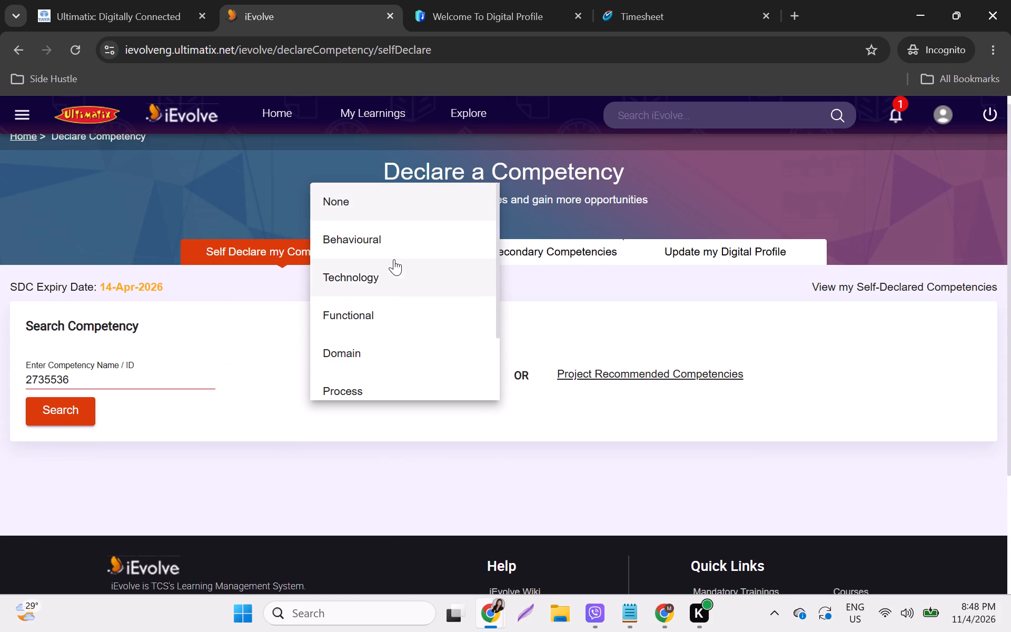
{"action": "left_click", "coordinate": [395, 243]}
{"action": "left_click", "coordinate": [77, 412]}
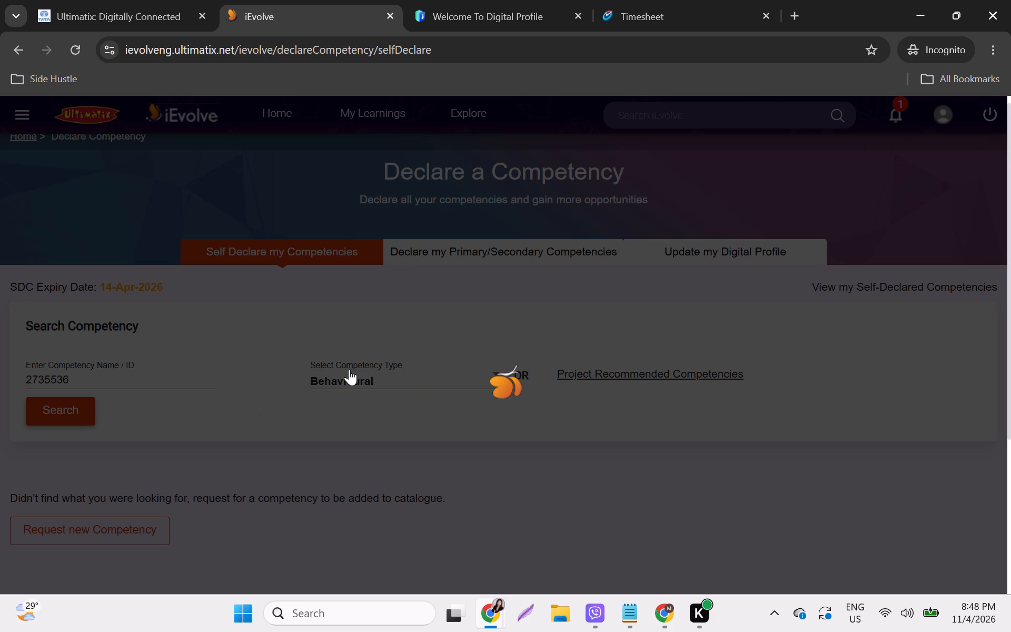
Open the request form for adding a new competency to the catalogue.
{"action": "scroll", "coordinate": [523, 334], "scroll_direction": "down", "scroll_amount": 2}
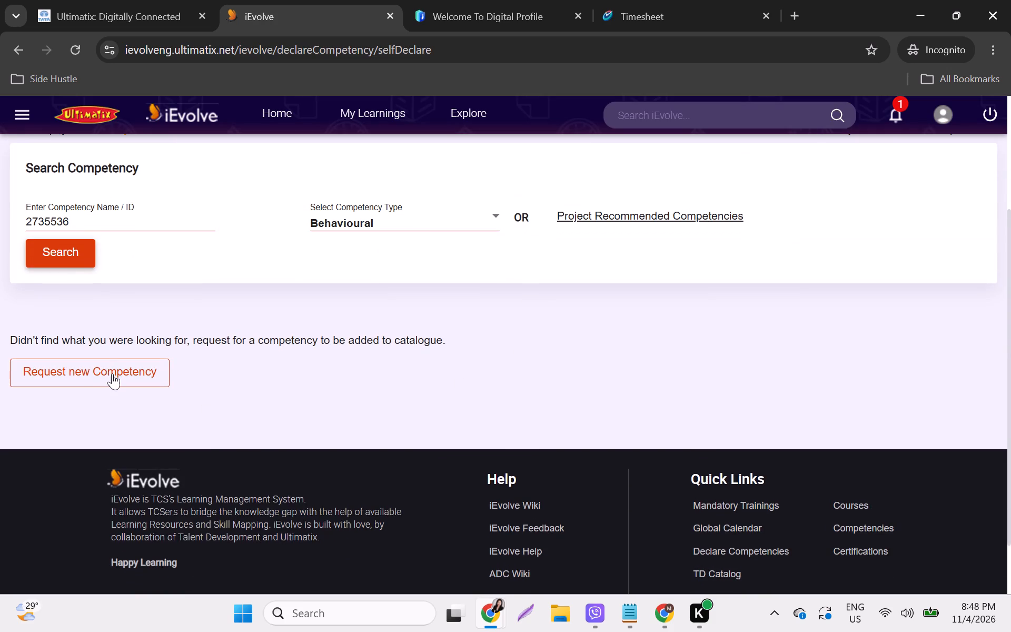
{"action": "left_click", "coordinate": [112, 373]}
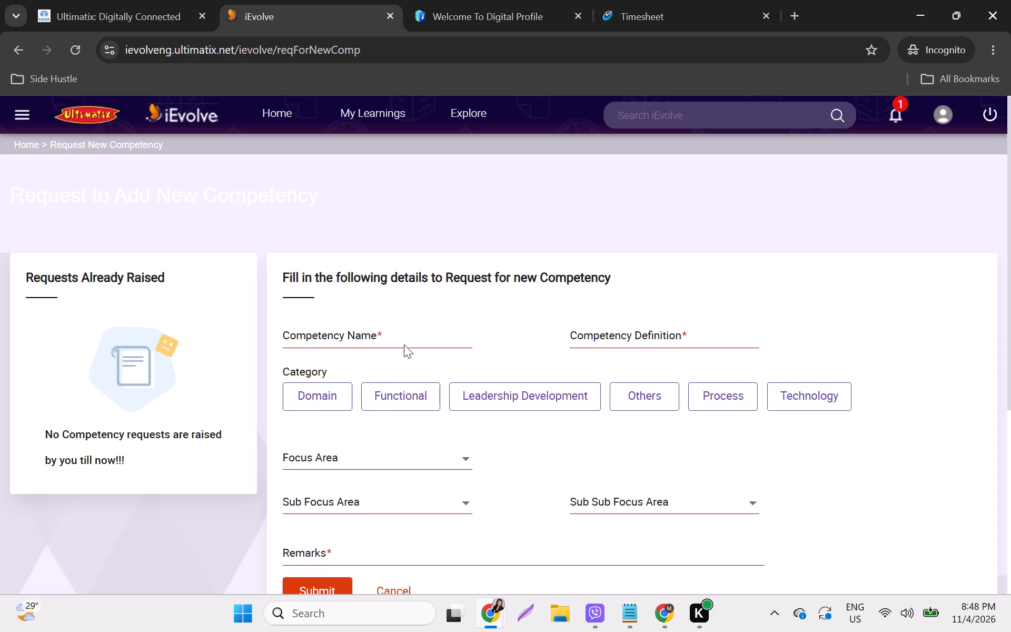
Fill in the request's Competency Name with the employee's full name and the Competency Definition with "Behaviour".
{"action": "scroll", "coordinate": [421, 308], "scroll_direction": "down", "scroll_amount": 2}
{"action": "scroll", "coordinate": [450, 327], "scroll_direction": "up", "scroll_amount": 1}
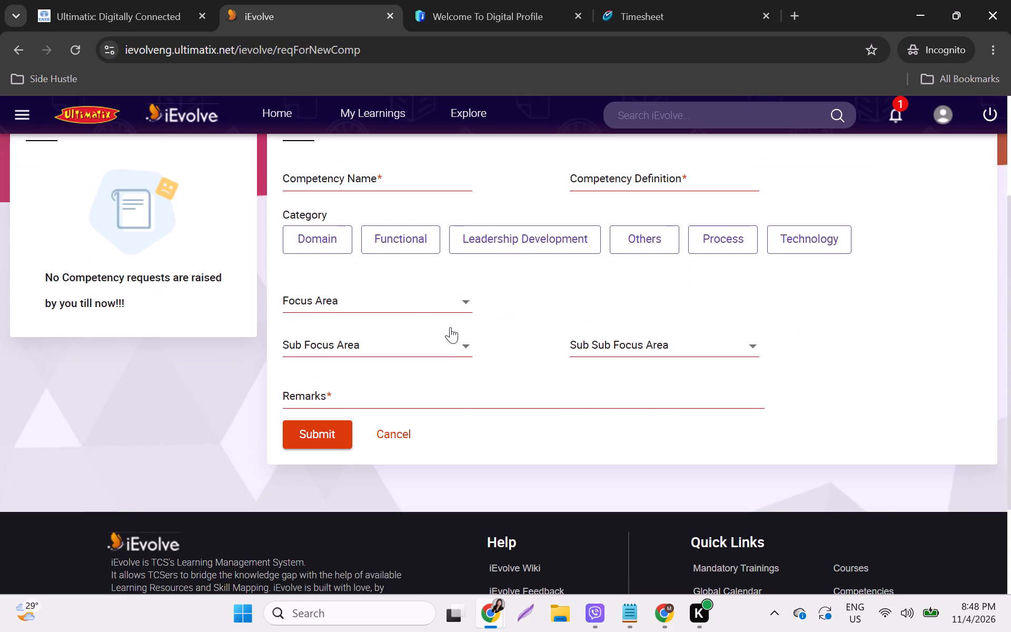
{"action": "scroll", "coordinate": [450, 327], "scroll_direction": "up", "scroll_amount": 1}
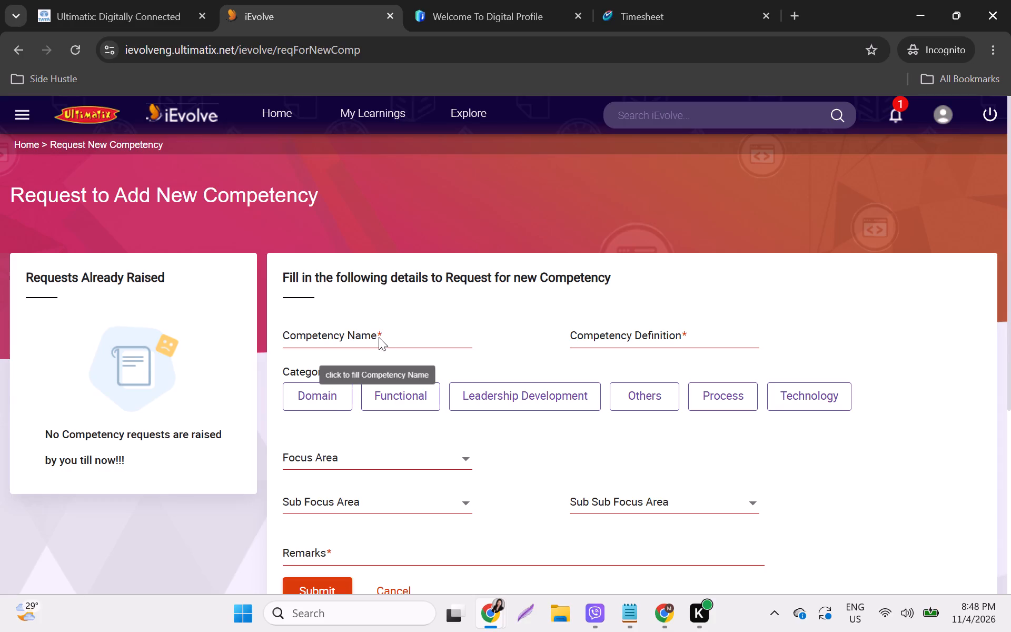
{"action": "left_click", "coordinate": [379, 335]}
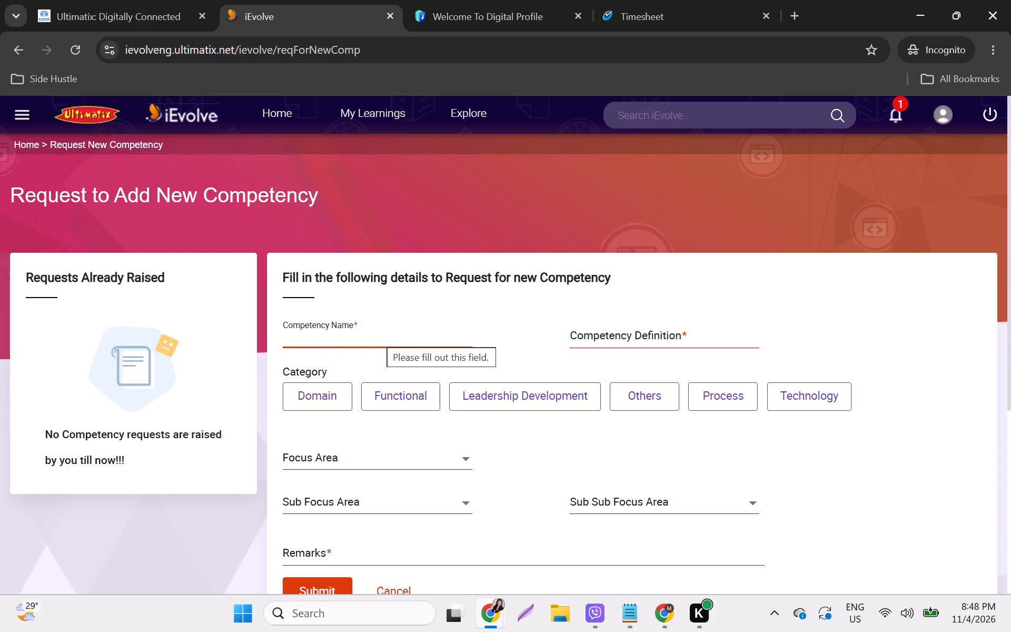
{"action": "left_click", "coordinate": [389, 327]}
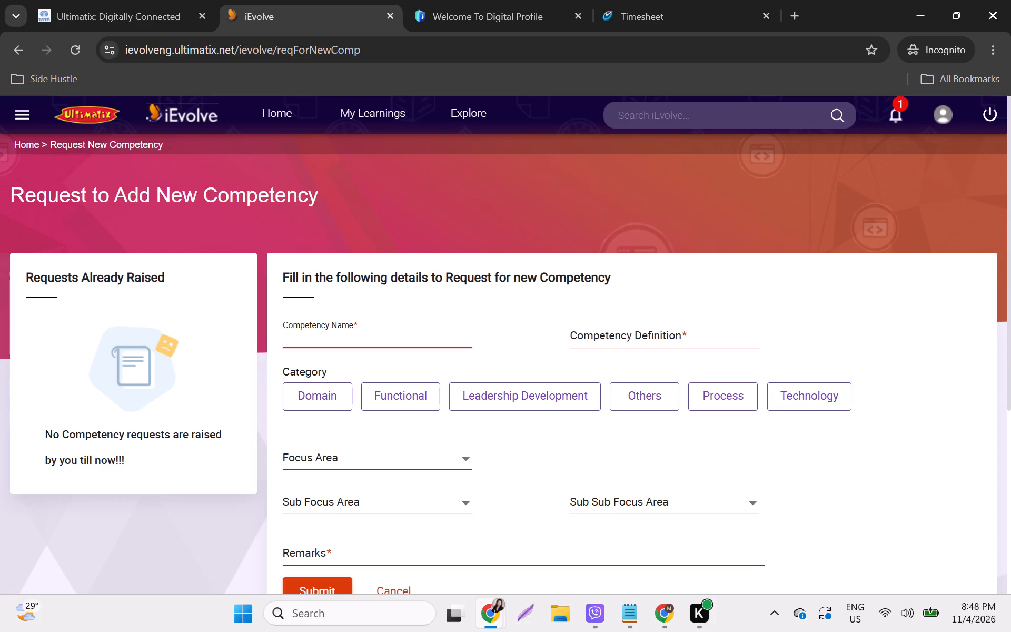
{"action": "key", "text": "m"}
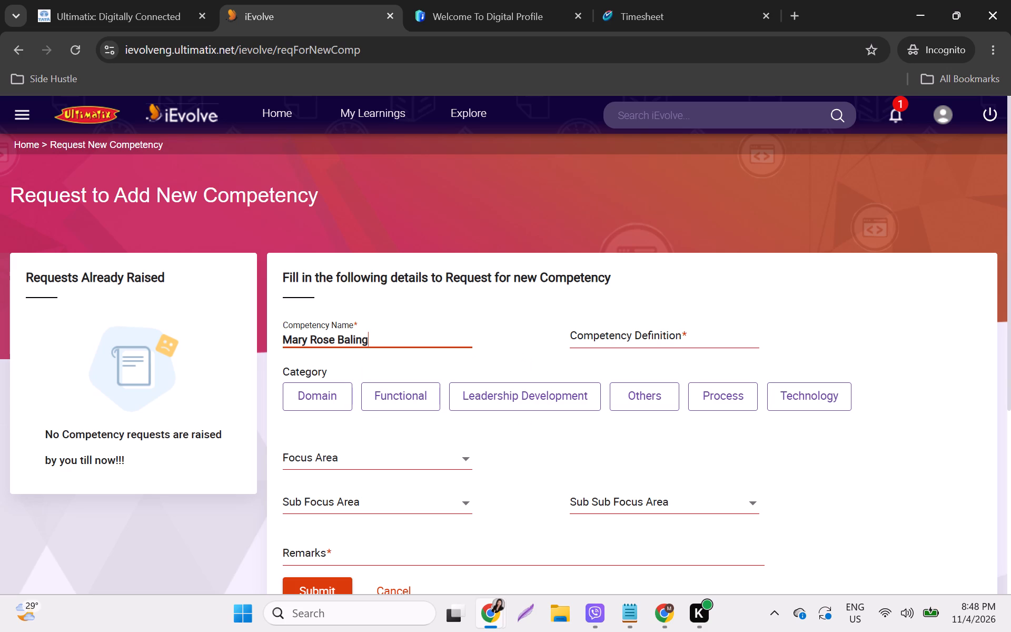
{"action": "left_click", "coordinate": [611, 337]}
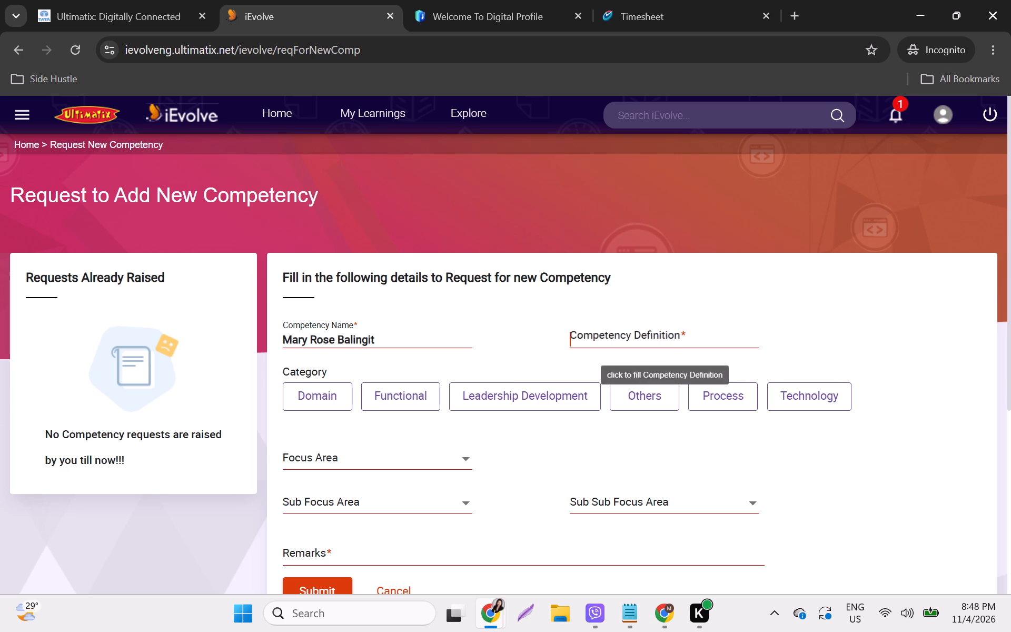
{"action": "left_click", "coordinate": [611, 336]}
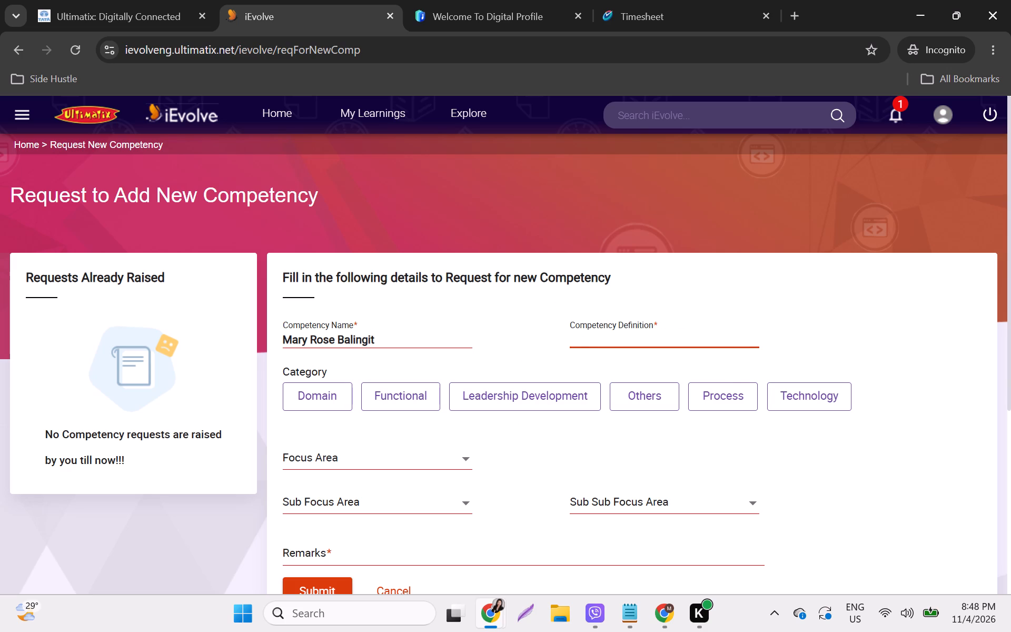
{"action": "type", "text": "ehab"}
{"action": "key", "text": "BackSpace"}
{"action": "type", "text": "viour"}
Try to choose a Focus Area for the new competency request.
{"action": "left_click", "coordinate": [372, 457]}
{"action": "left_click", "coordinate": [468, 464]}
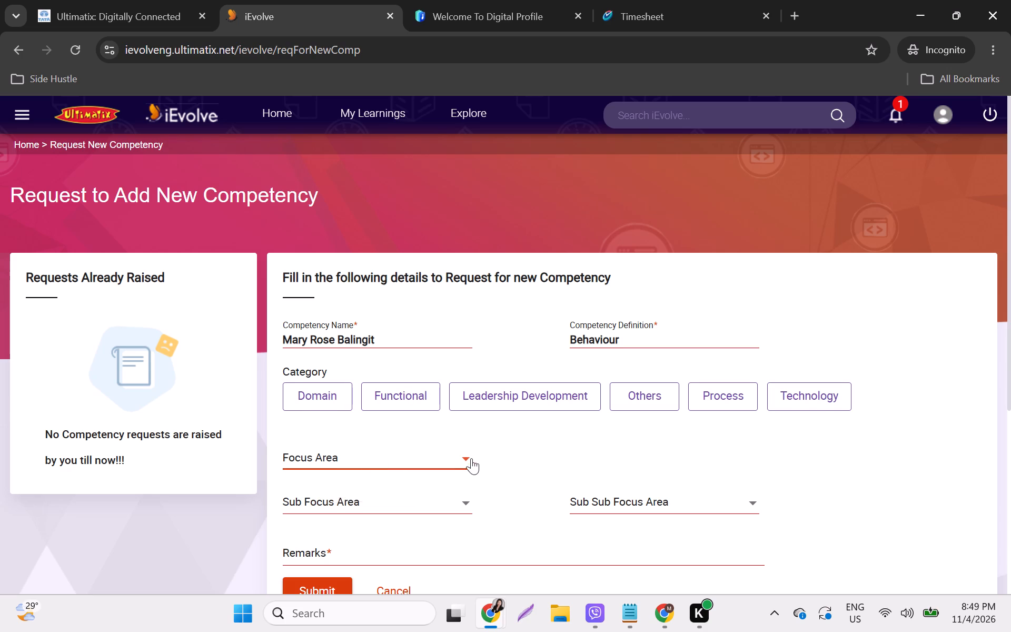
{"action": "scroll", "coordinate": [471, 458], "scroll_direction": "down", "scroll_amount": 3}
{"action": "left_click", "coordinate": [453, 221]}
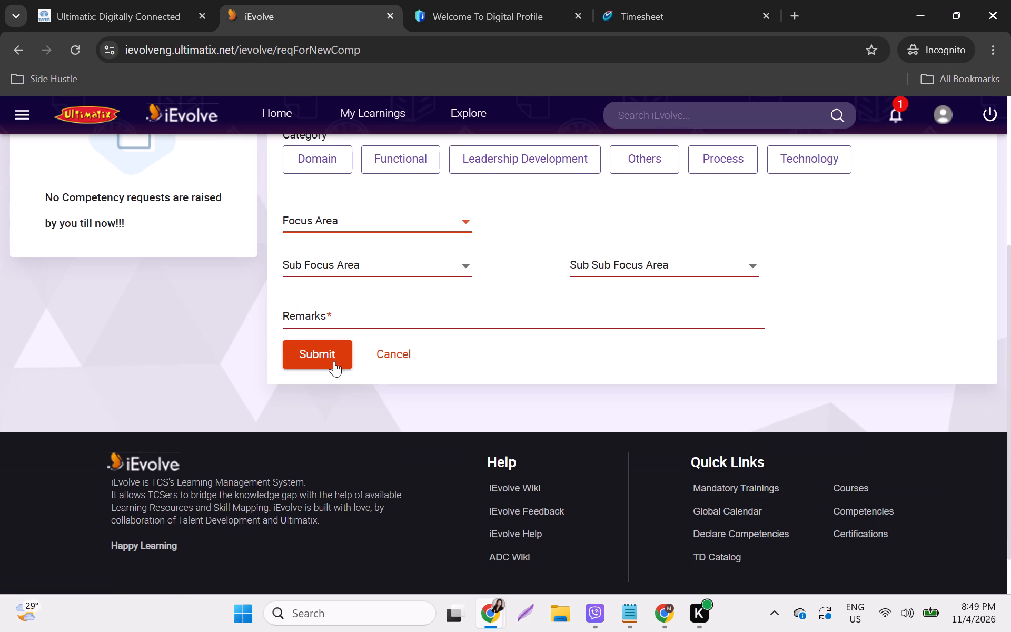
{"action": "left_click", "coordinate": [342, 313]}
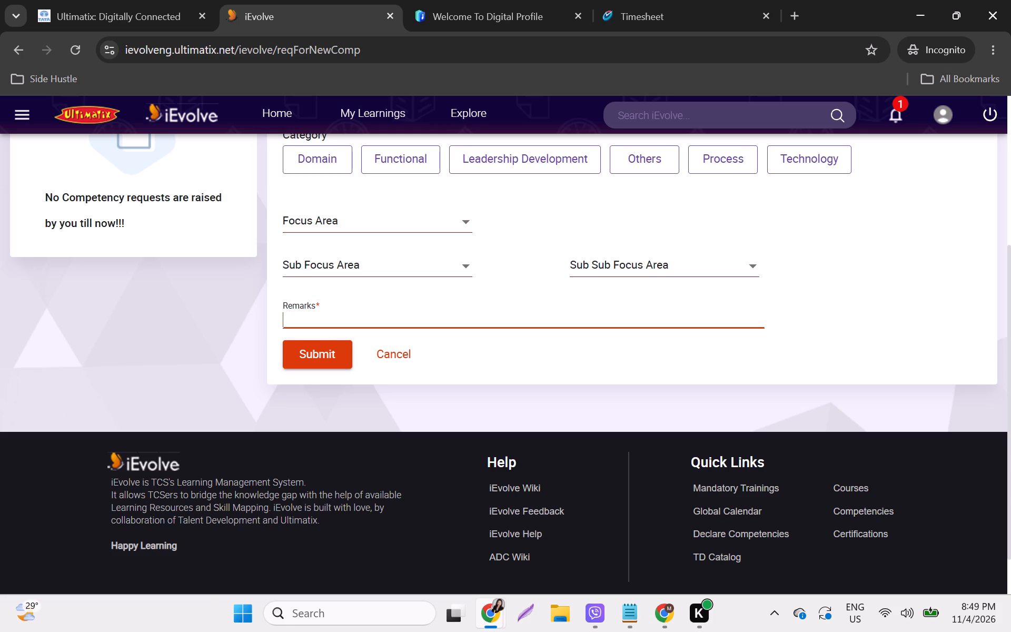
Set the category of the new competency request to Others.
{"action": "scroll", "coordinate": [400, 313], "scroll_direction": "up", "scroll_amount": 3}
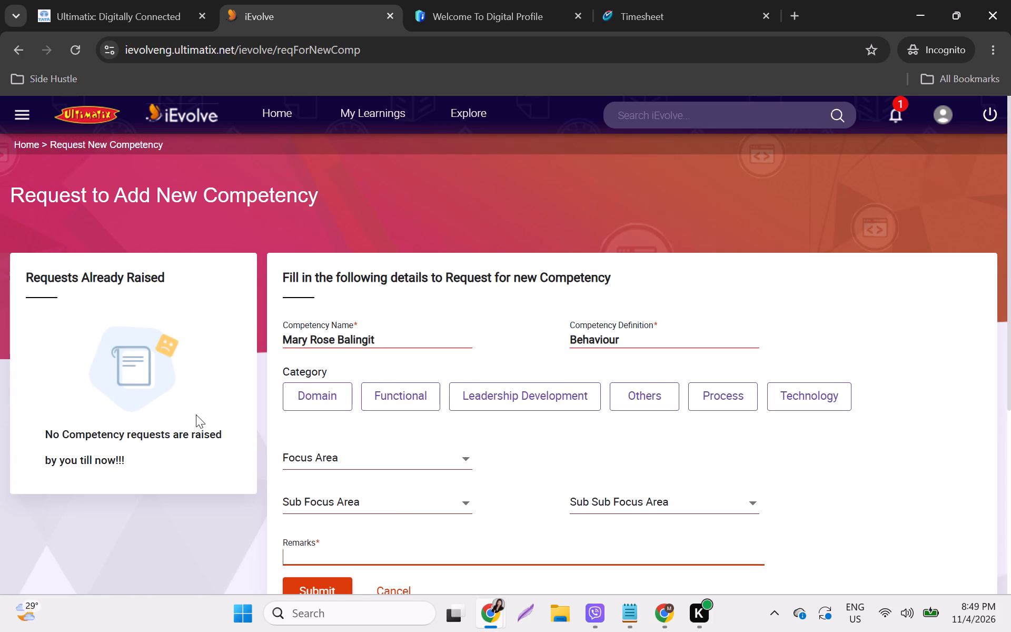
{"action": "scroll", "coordinate": [191, 393], "scroll_direction": "down", "scroll_amount": 2}
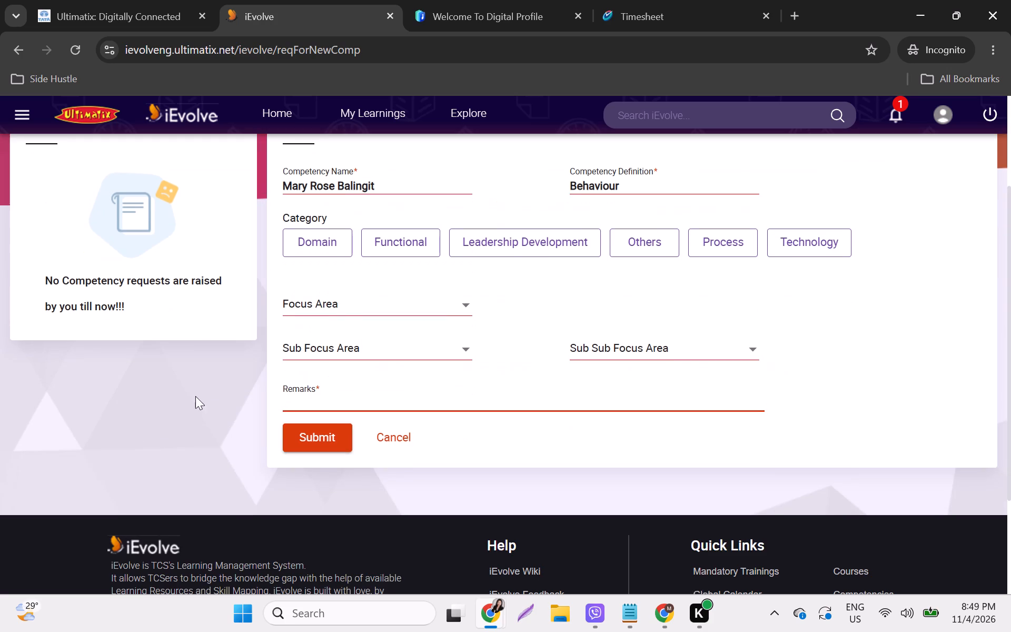
{"action": "scroll", "coordinate": [499, 306], "scroll_direction": "up", "scroll_amount": 2}
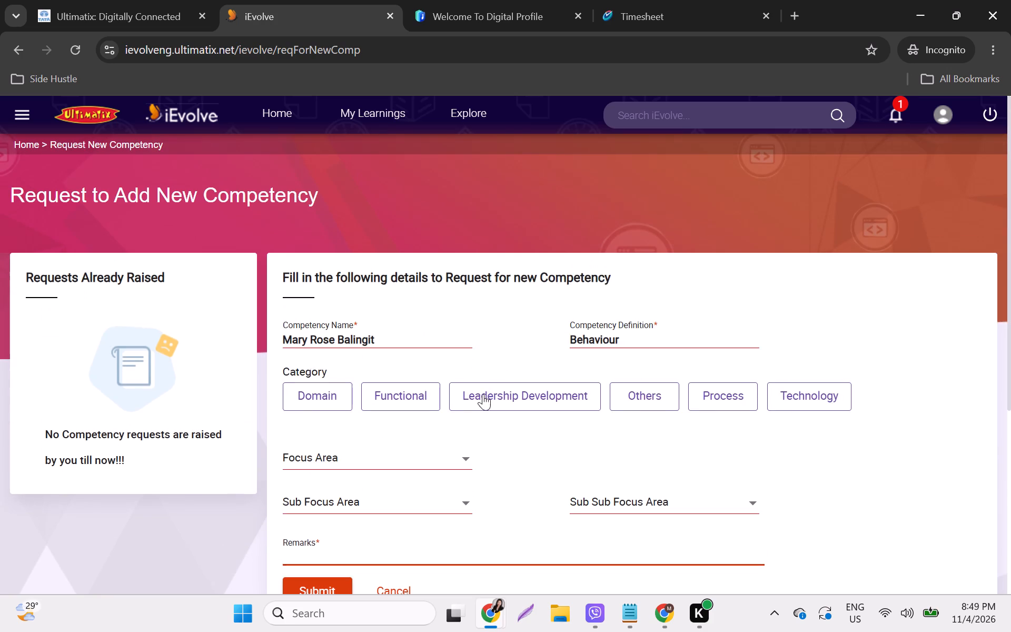
{"action": "left_click", "coordinate": [483, 394]}
{"action": "scroll", "coordinate": [589, 299], "scroll_direction": "down", "scroll_amount": 1}
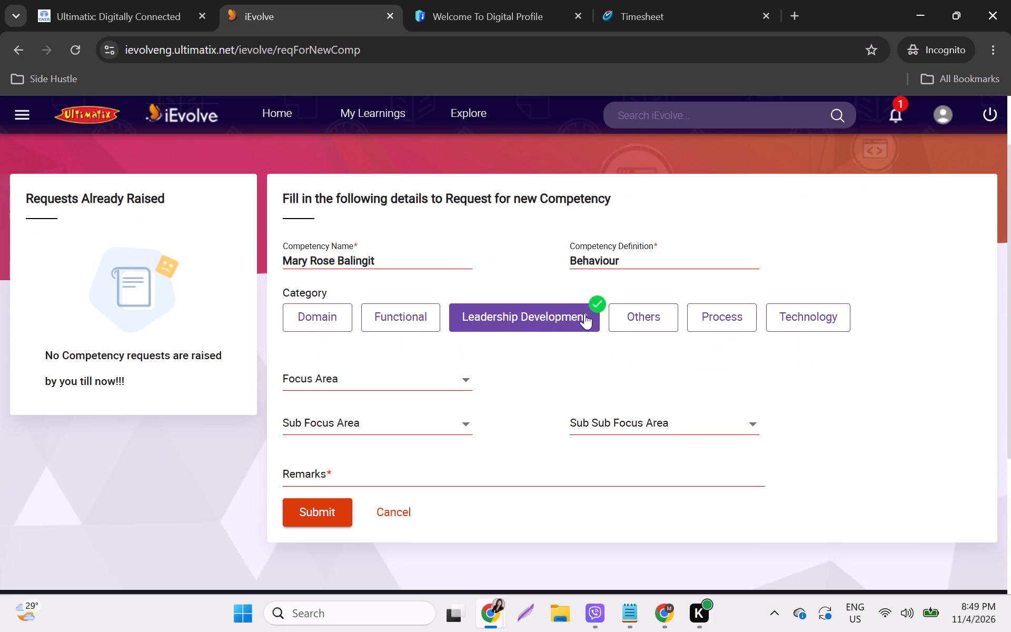
{"action": "left_click", "coordinate": [590, 310]}
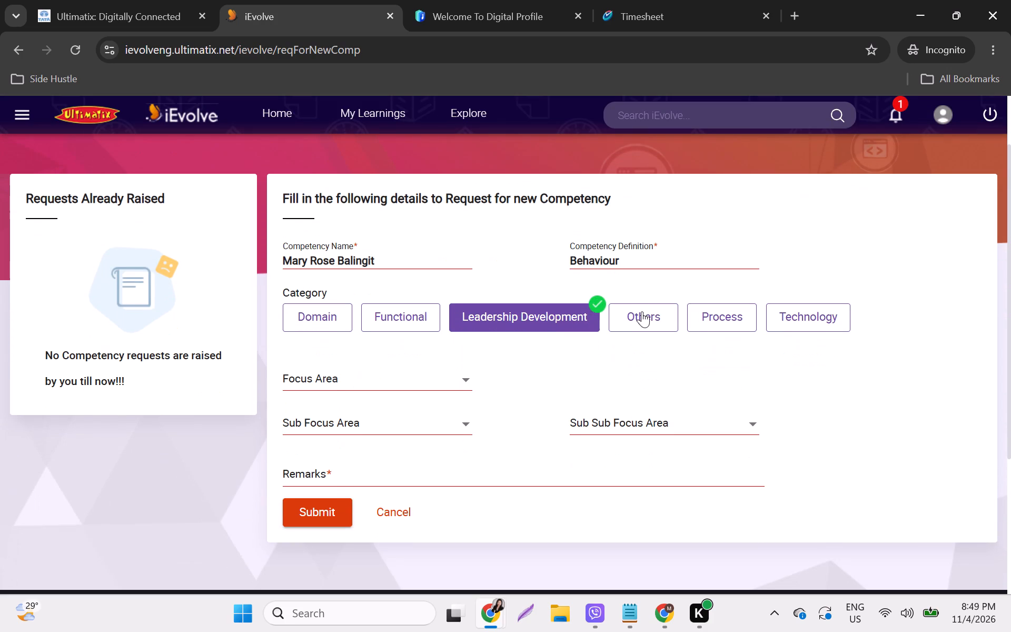
{"action": "left_click", "coordinate": [645, 311]}
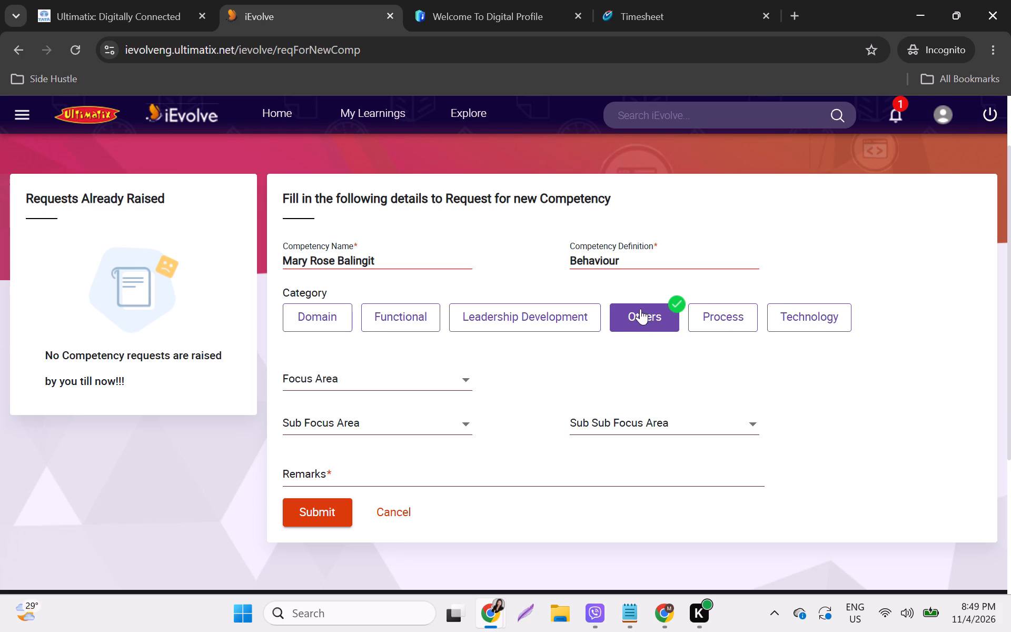
Change the new competency request's category to Technology and replace its Competency Definition with "Technology".
{"action": "left_click", "coordinate": [805, 309]}
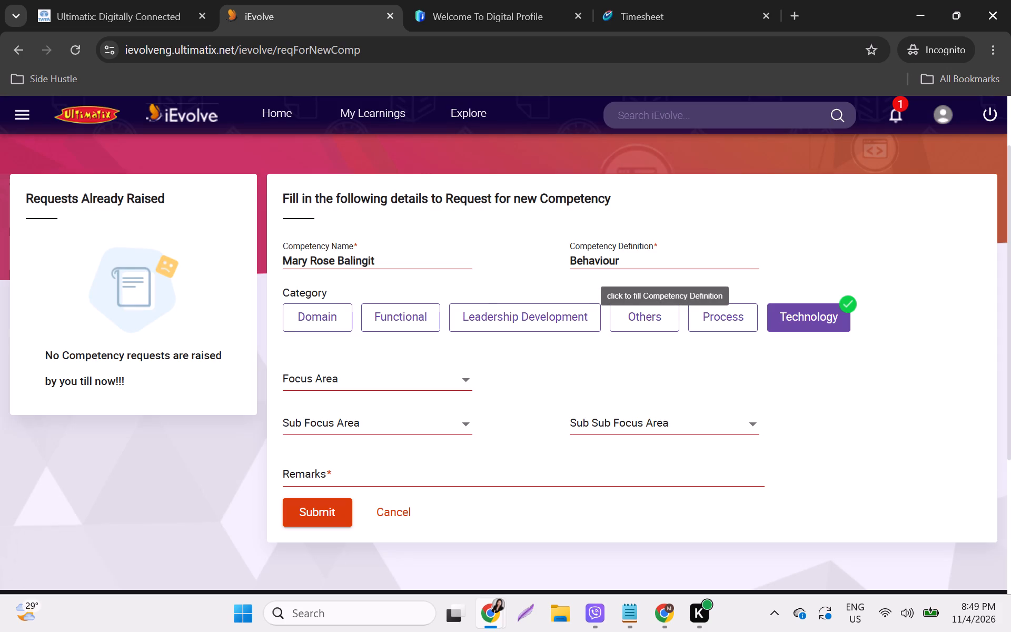
{"action": "left_click_drag", "start_coordinate": [623, 263], "coordinate": [512, 263]}
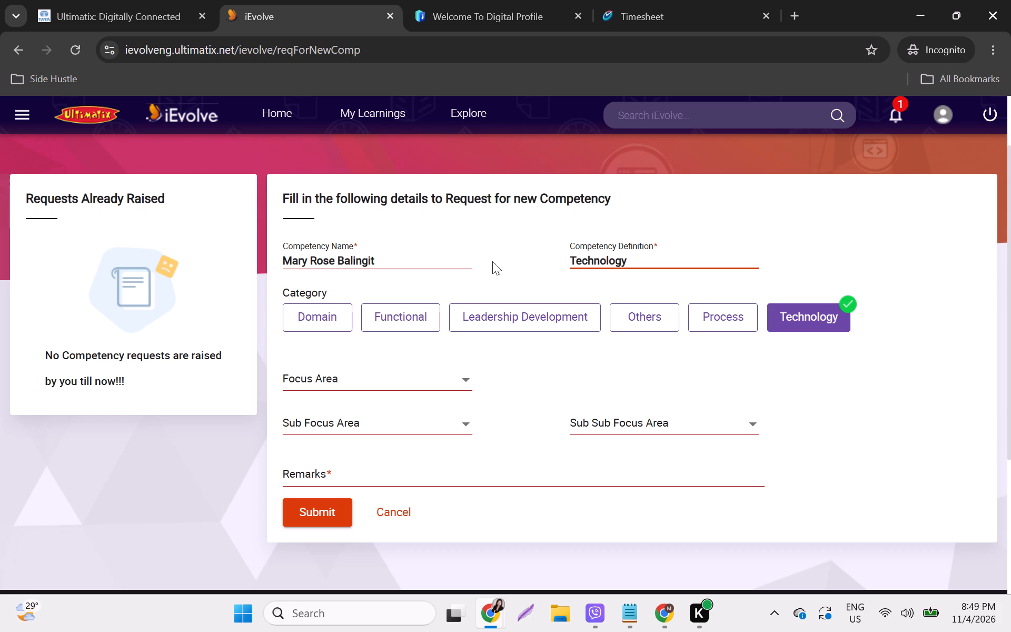
Look through the Focus Area options available for the Technology category, leaving the list without picking one.
{"action": "left_click", "coordinate": [460, 381]}
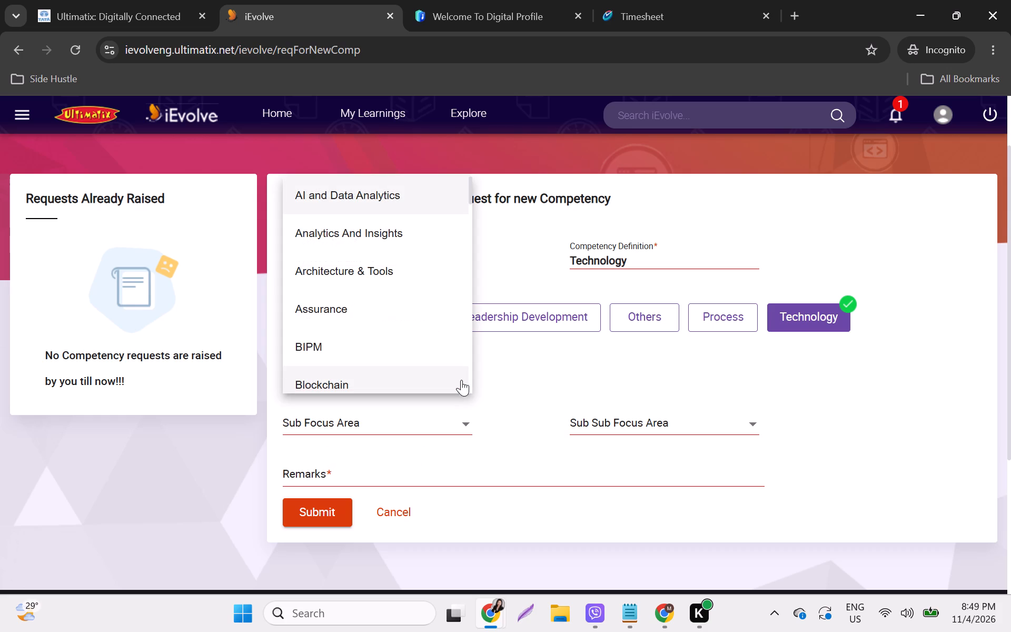
{"action": "scroll", "coordinate": [397, 281], "scroll_direction": "down", "scroll_amount": 3}
{"action": "scroll", "coordinate": [405, 332], "scroll_direction": "down", "scroll_amount": 1}
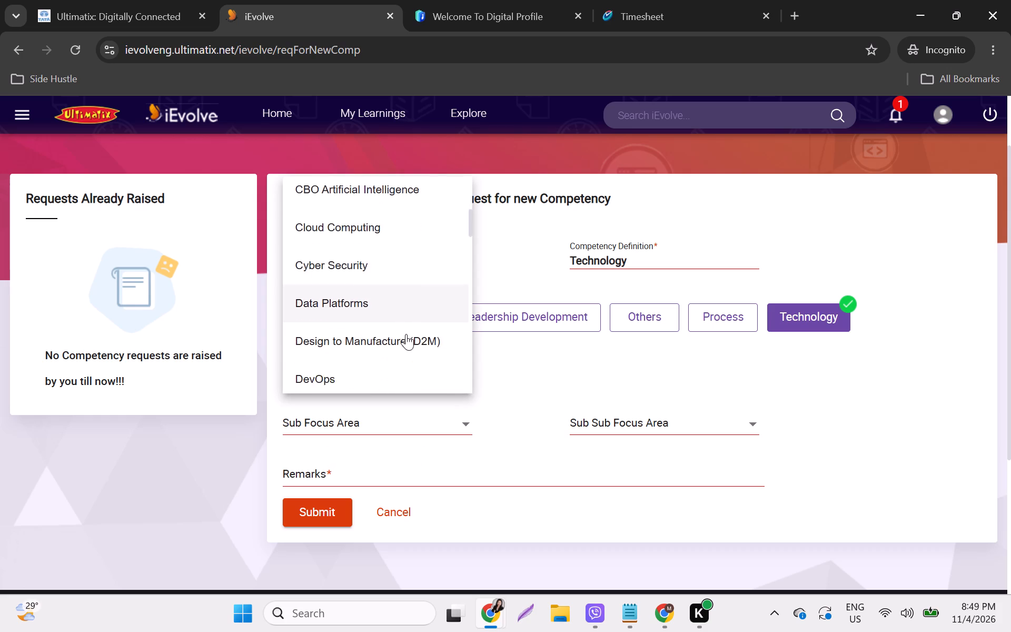
{"action": "scroll", "coordinate": [406, 334], "scroll_direction": "down", "scroll_amount": 14}
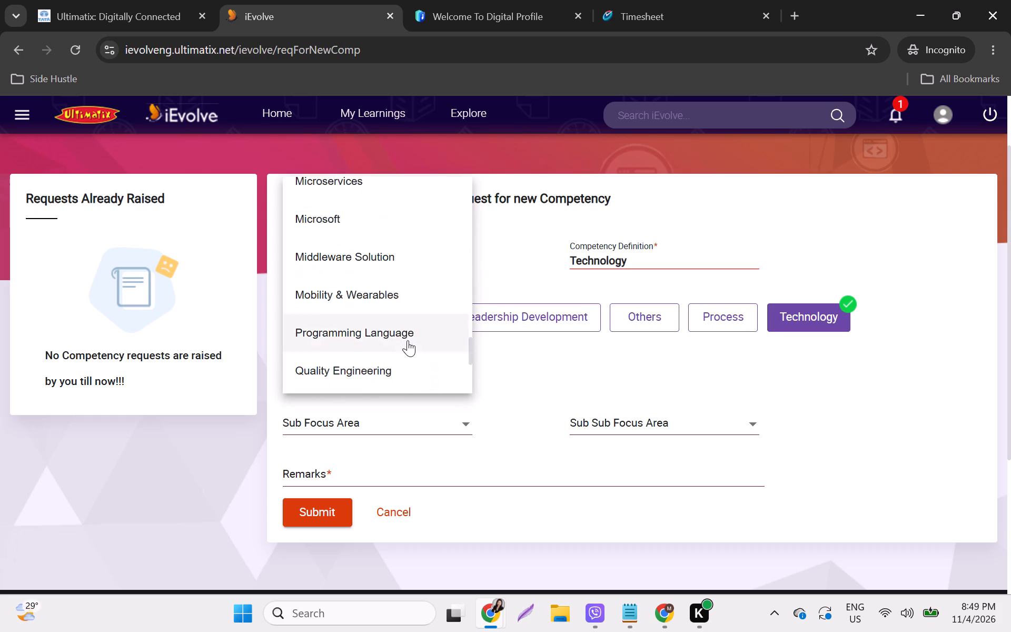
{"action": "scroll", "coordinate": [408, 340], "scroll_direction": "down", "scroll_amount": 6}
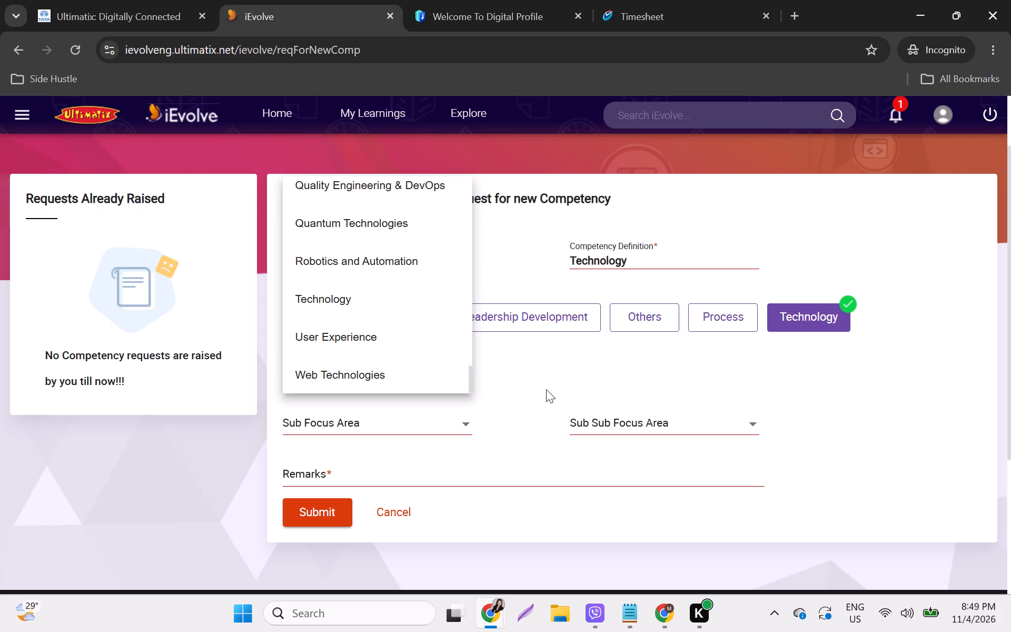
{"action": "left_click", "coordinate": [546, 389]}
{"action": "scroll", "coordinate": [421, 354], "scroll_direction": "up", "scroll_amount": 3}
{"action": "scroll", "coordinate": [483, 300], "scroll_direction": "up", "scroll_amount": 3}
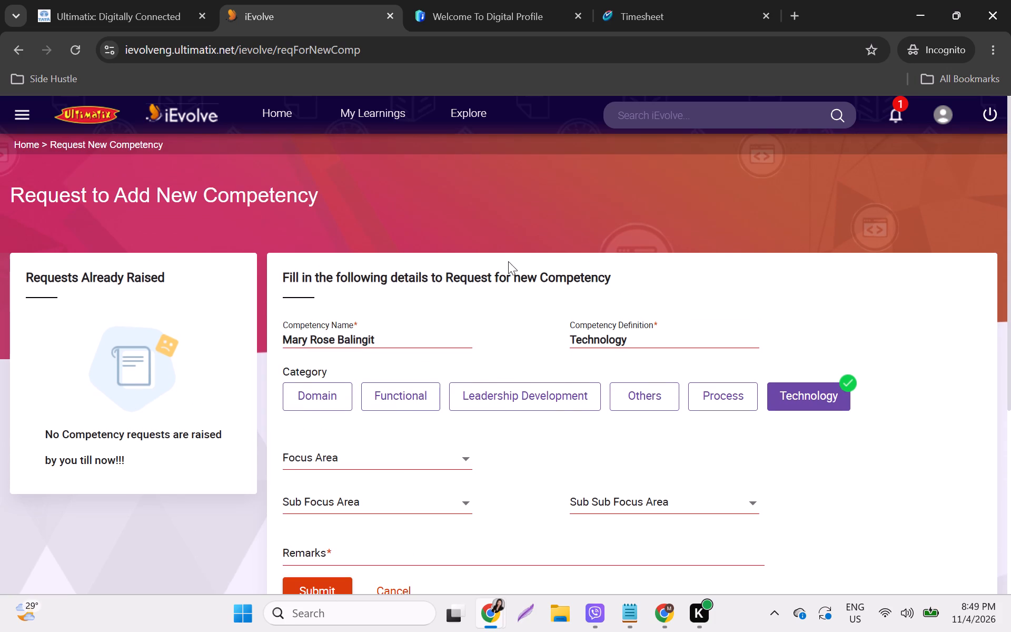
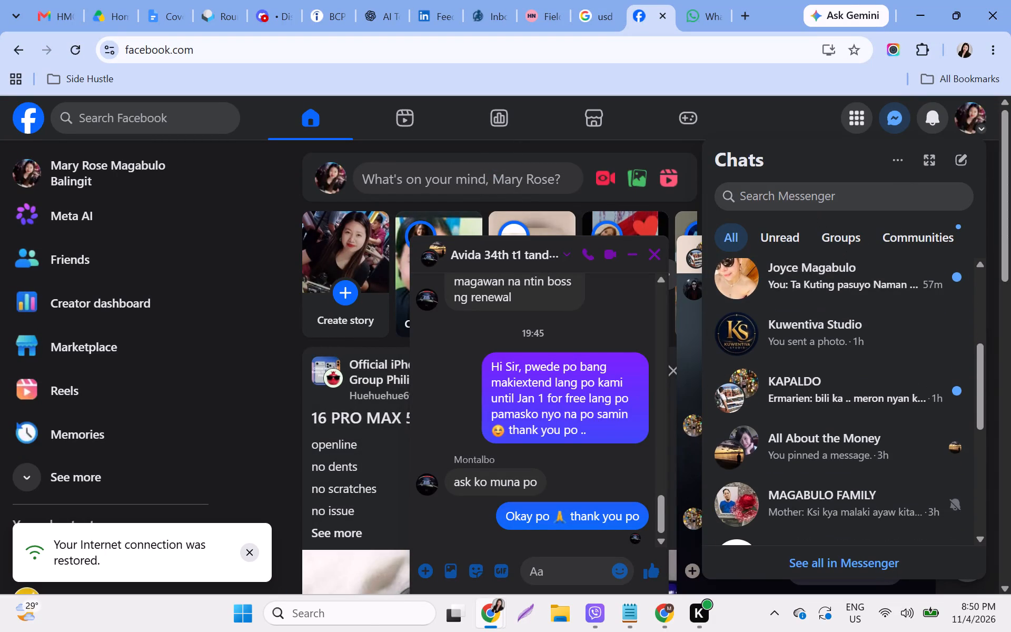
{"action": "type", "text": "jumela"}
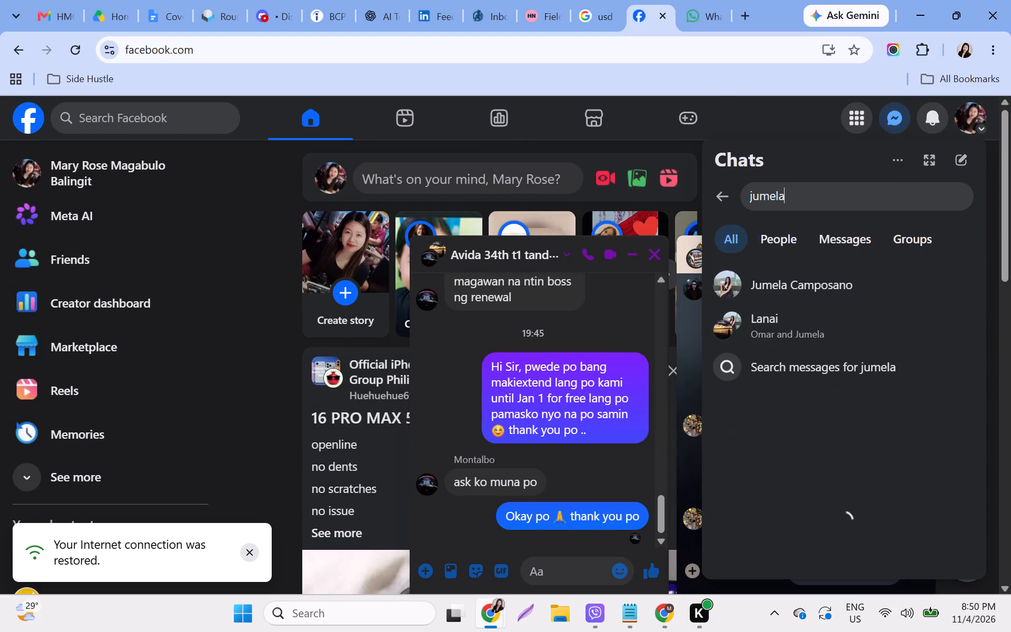
{"action": "left_click", "coordinate": [825, 291]}
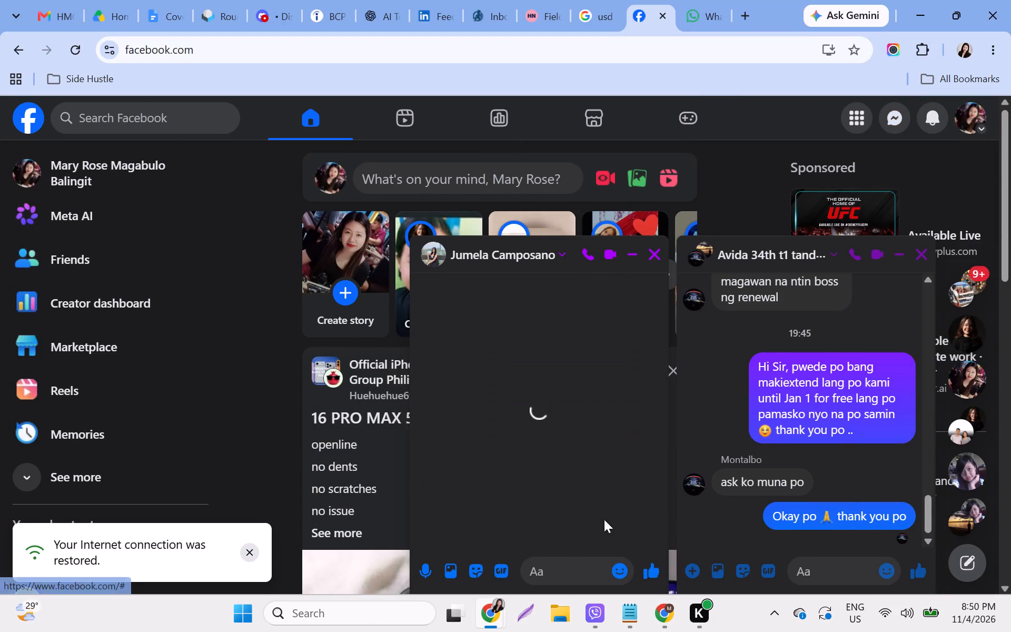
{"action": "left_click", "coordinate": [561, 567]}
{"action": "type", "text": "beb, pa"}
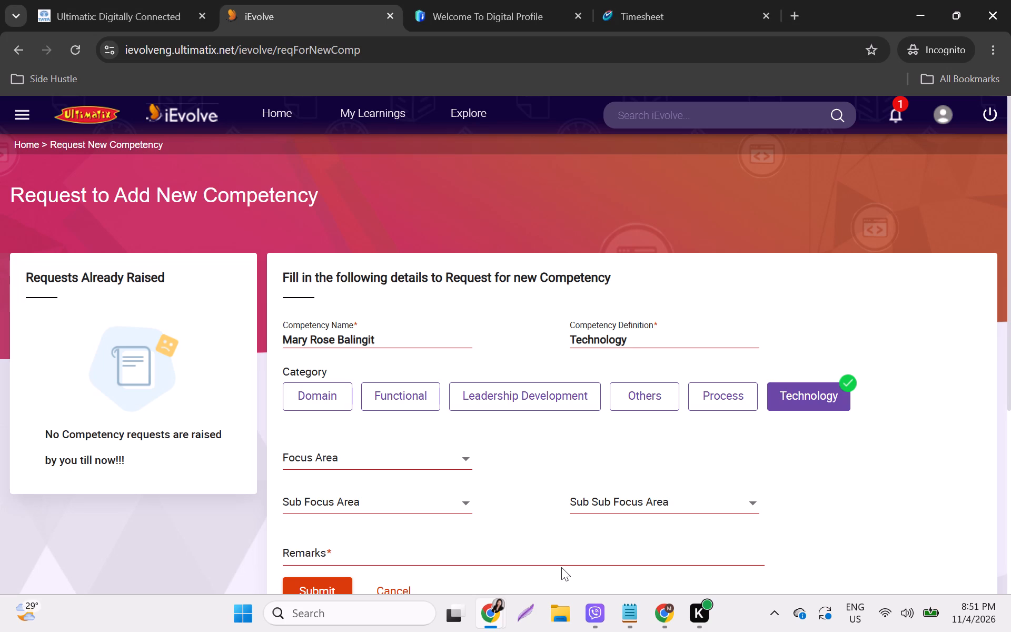
{"action": "left_click", "coordinate": [121, 15]}
{"action": "left_click", "coordinate": [284, 8]}
{"action": "scroll", "coordinate": [551, 338], "scroll_direction": "down", "scroll_amount": 2}
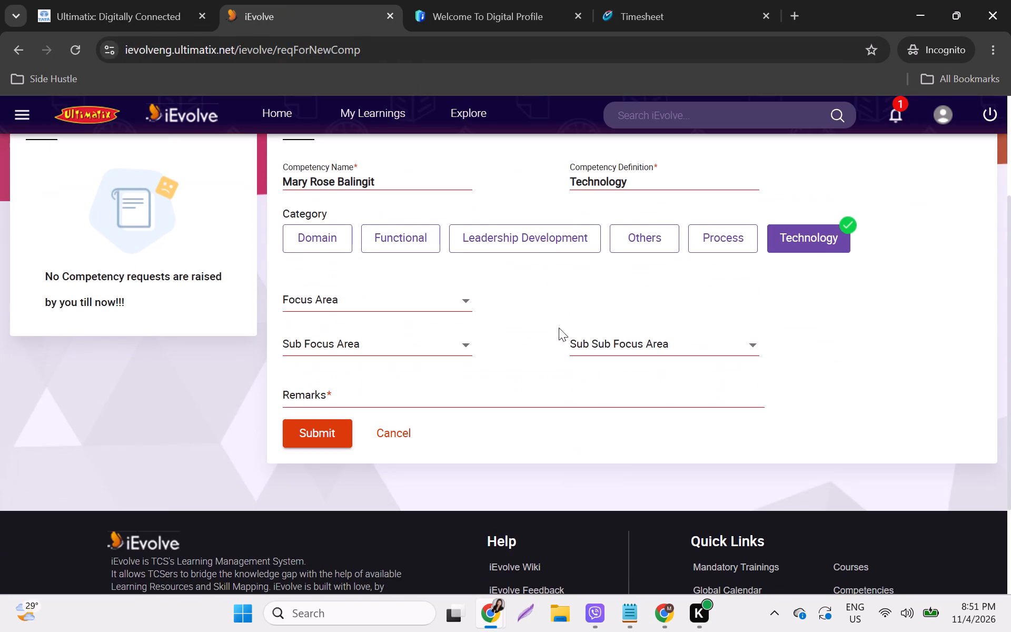
{"action": "left_click", "coordinate": [328, 424]}
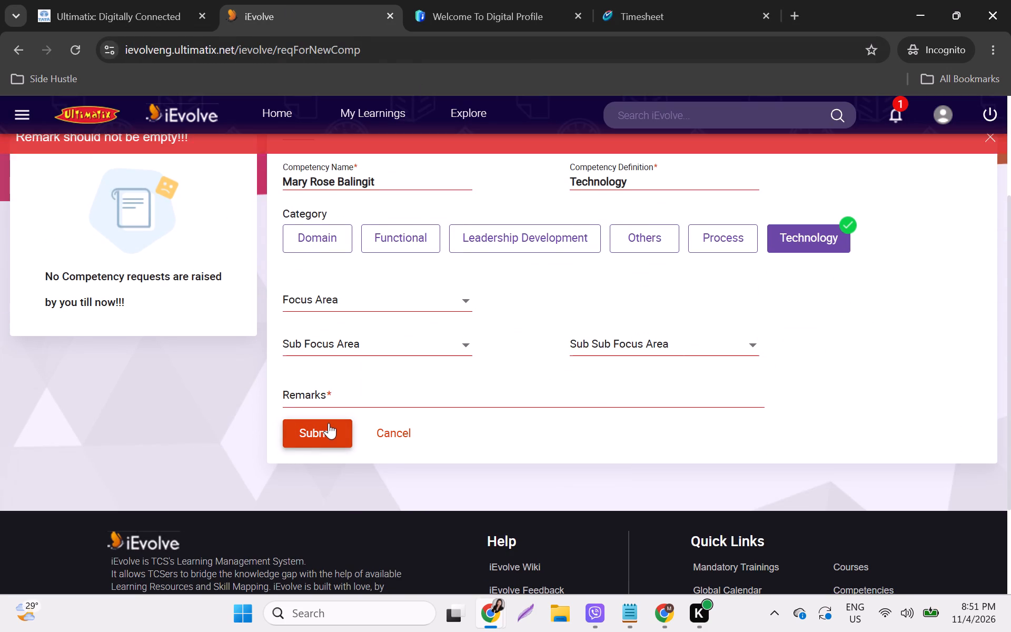
Open the Remarks of the new competency request for editing.
{"action": "left_click", "coordinate": [350, 402]}
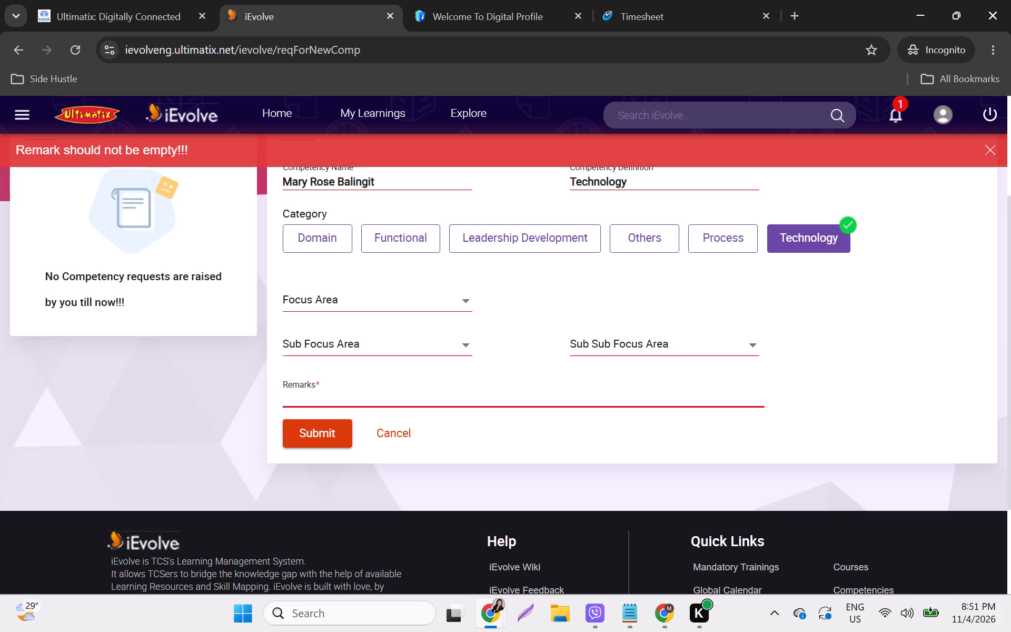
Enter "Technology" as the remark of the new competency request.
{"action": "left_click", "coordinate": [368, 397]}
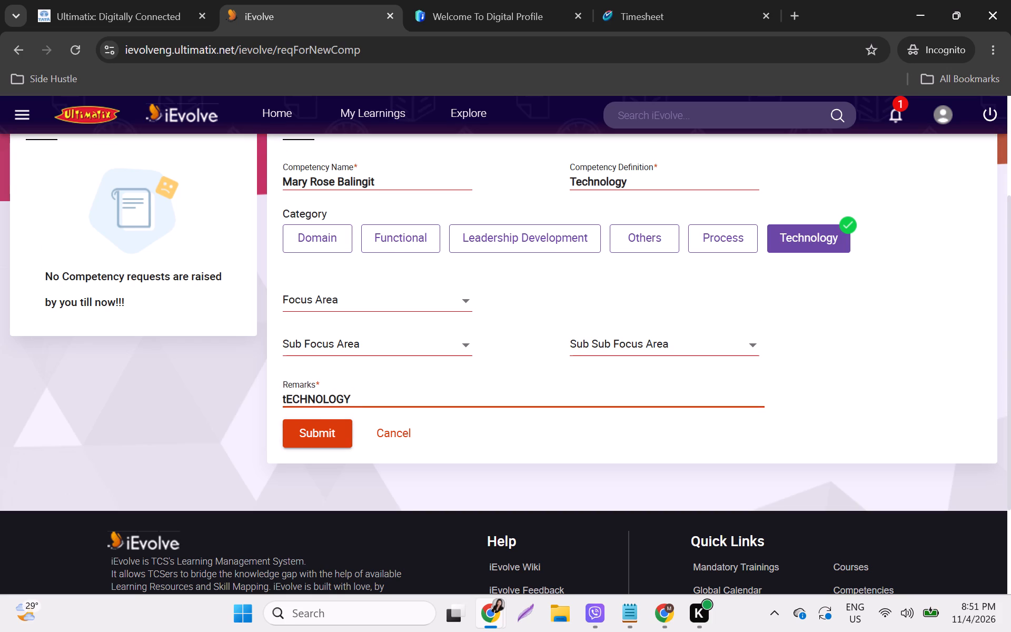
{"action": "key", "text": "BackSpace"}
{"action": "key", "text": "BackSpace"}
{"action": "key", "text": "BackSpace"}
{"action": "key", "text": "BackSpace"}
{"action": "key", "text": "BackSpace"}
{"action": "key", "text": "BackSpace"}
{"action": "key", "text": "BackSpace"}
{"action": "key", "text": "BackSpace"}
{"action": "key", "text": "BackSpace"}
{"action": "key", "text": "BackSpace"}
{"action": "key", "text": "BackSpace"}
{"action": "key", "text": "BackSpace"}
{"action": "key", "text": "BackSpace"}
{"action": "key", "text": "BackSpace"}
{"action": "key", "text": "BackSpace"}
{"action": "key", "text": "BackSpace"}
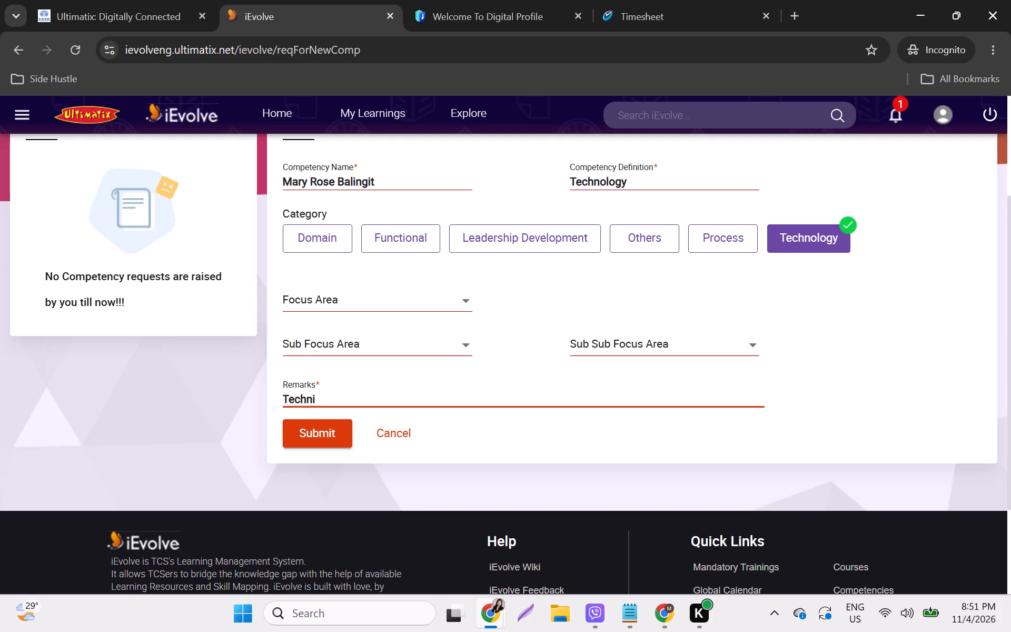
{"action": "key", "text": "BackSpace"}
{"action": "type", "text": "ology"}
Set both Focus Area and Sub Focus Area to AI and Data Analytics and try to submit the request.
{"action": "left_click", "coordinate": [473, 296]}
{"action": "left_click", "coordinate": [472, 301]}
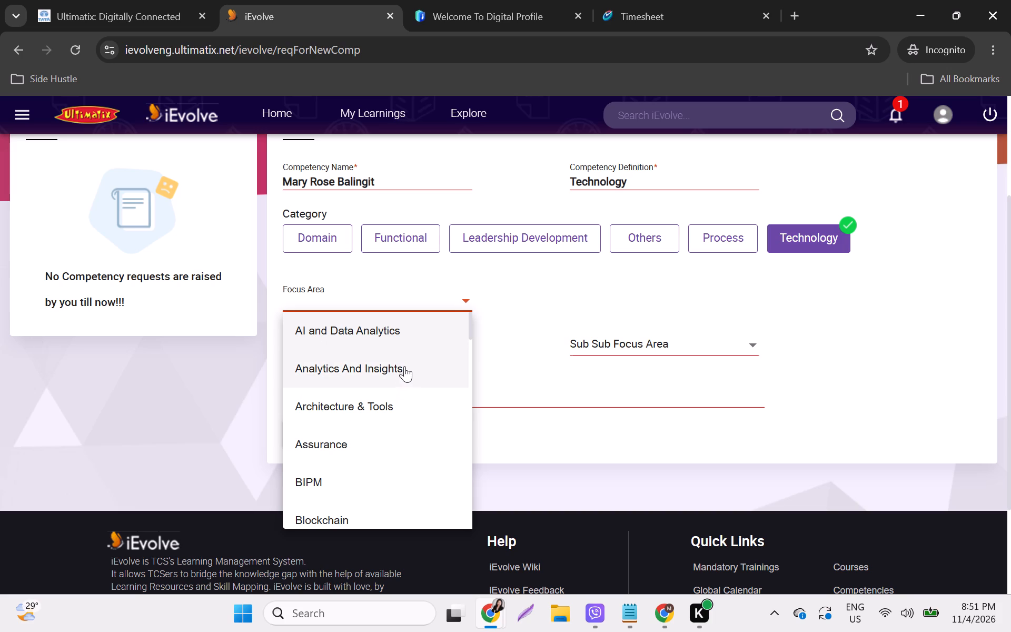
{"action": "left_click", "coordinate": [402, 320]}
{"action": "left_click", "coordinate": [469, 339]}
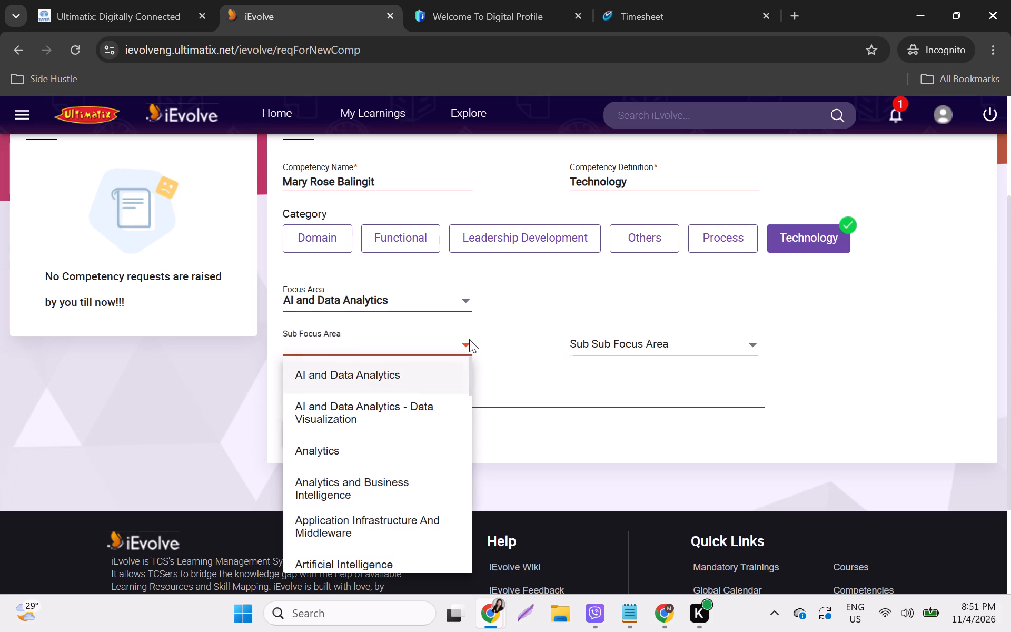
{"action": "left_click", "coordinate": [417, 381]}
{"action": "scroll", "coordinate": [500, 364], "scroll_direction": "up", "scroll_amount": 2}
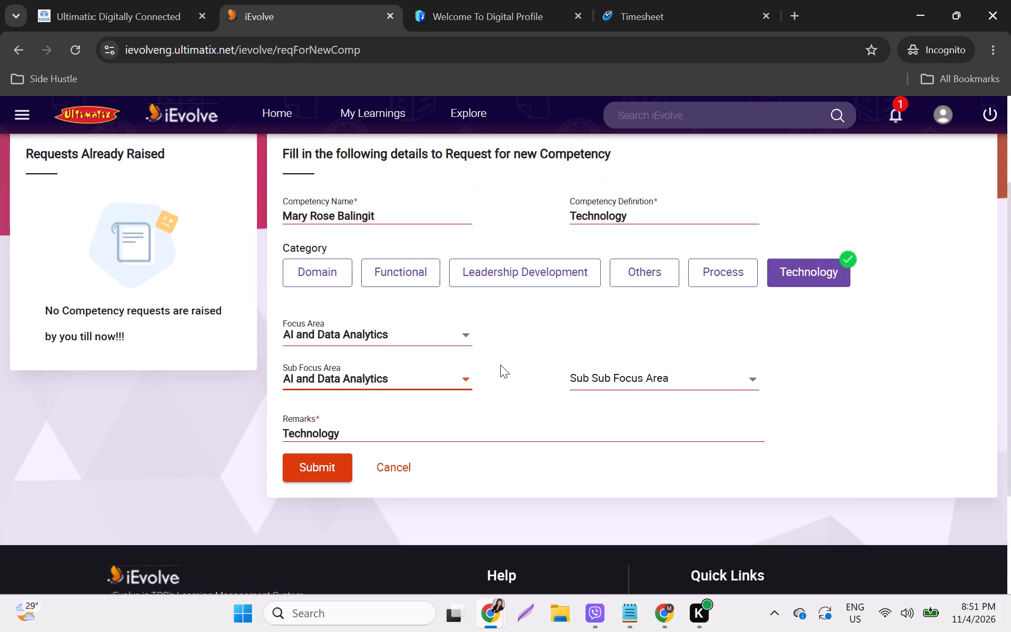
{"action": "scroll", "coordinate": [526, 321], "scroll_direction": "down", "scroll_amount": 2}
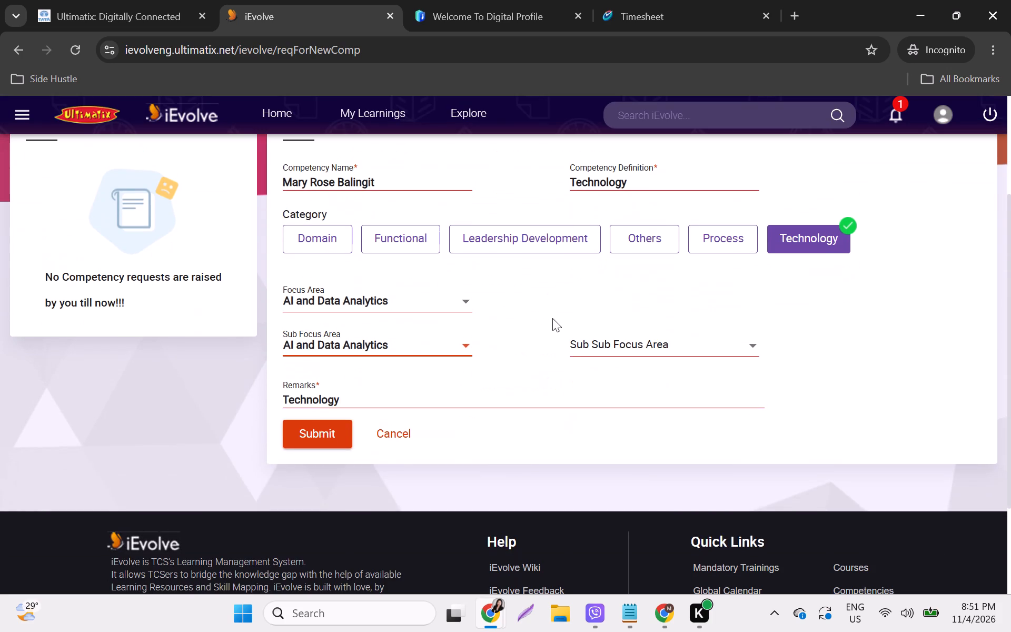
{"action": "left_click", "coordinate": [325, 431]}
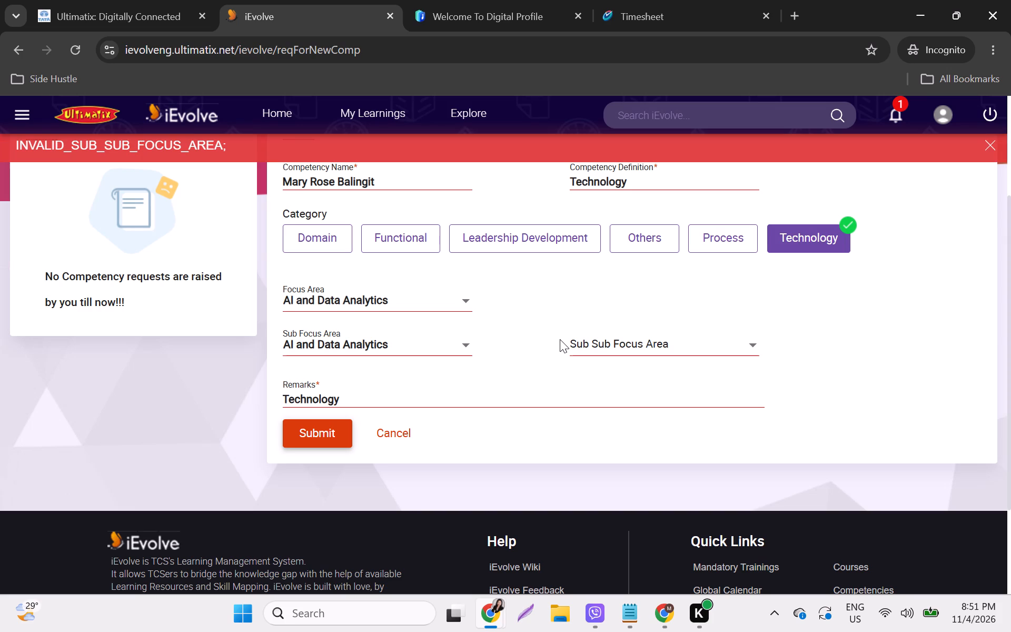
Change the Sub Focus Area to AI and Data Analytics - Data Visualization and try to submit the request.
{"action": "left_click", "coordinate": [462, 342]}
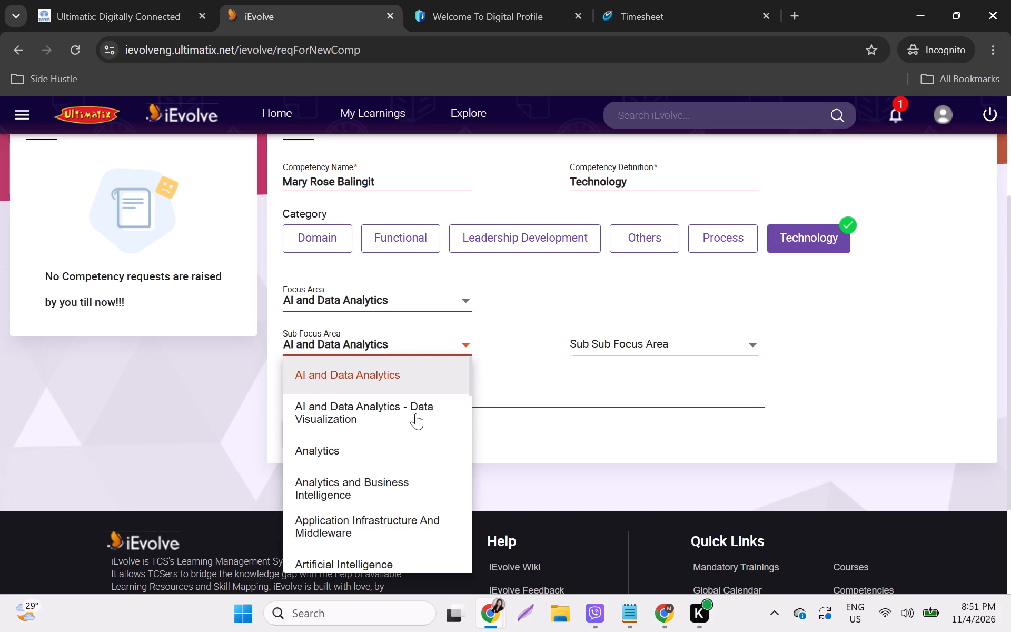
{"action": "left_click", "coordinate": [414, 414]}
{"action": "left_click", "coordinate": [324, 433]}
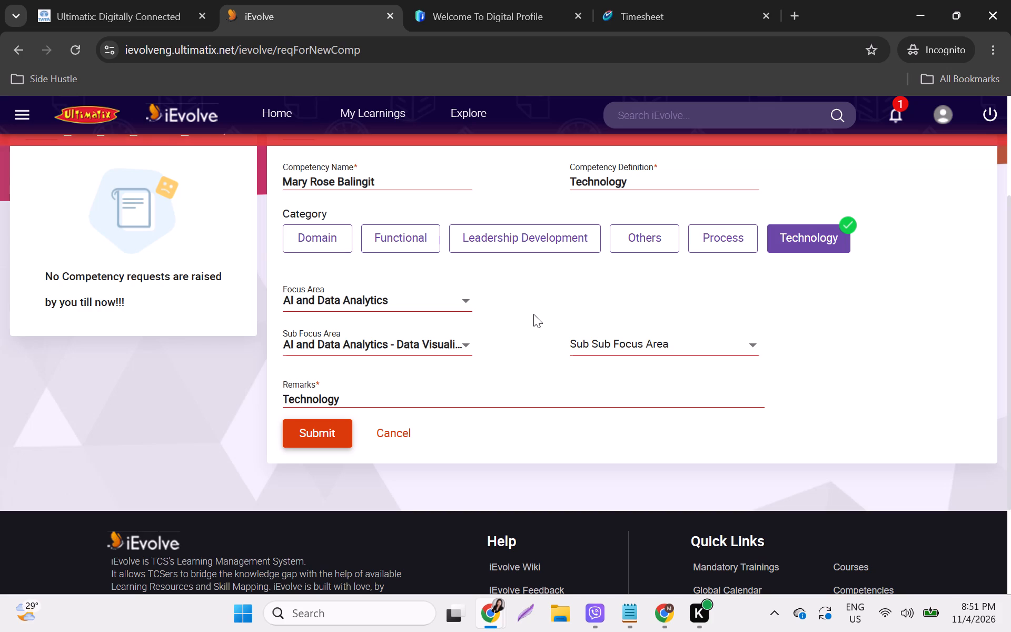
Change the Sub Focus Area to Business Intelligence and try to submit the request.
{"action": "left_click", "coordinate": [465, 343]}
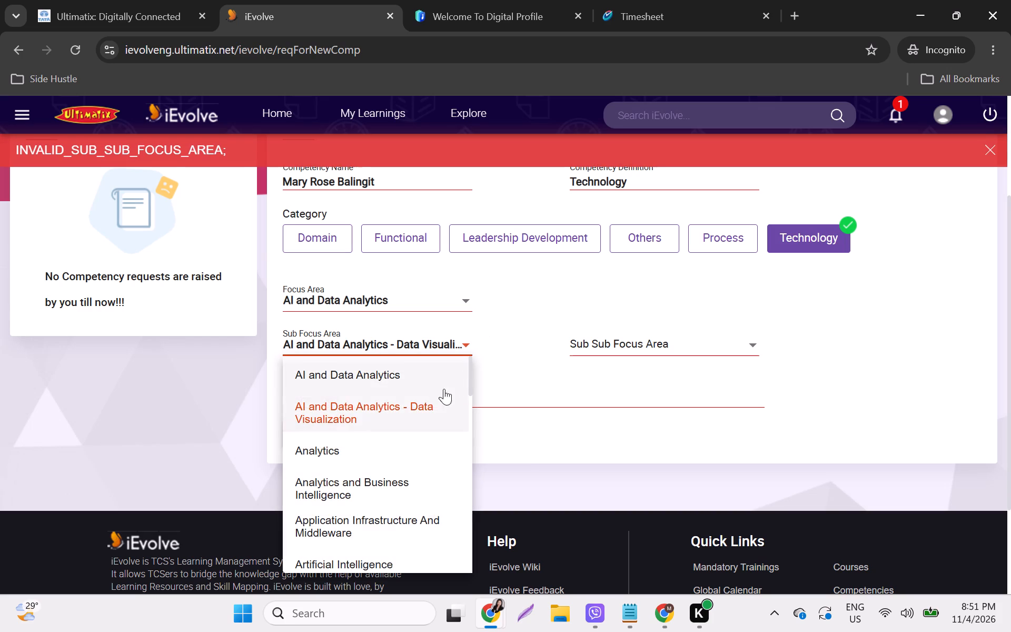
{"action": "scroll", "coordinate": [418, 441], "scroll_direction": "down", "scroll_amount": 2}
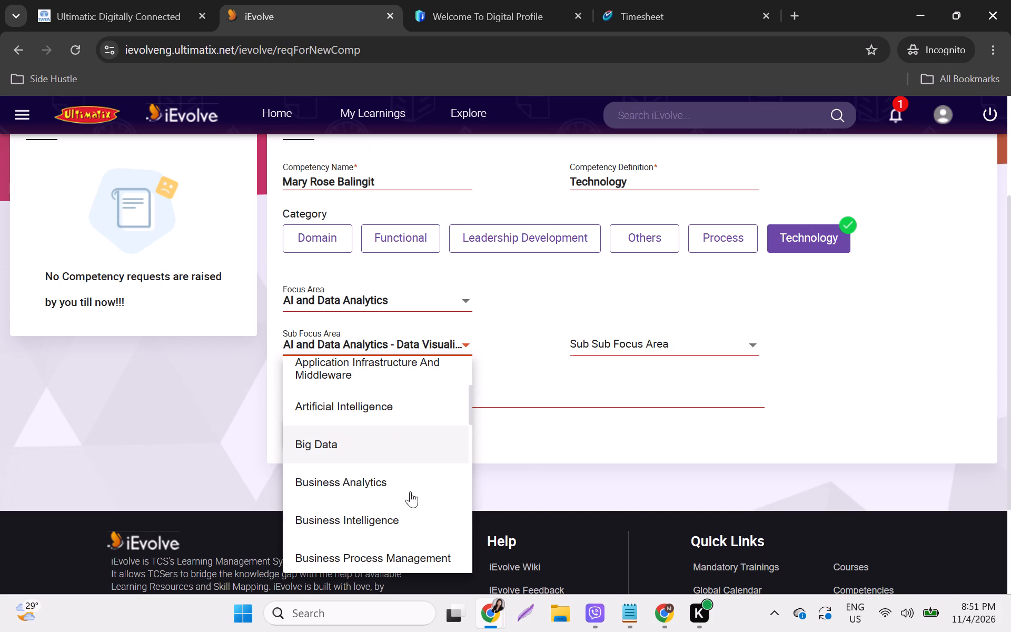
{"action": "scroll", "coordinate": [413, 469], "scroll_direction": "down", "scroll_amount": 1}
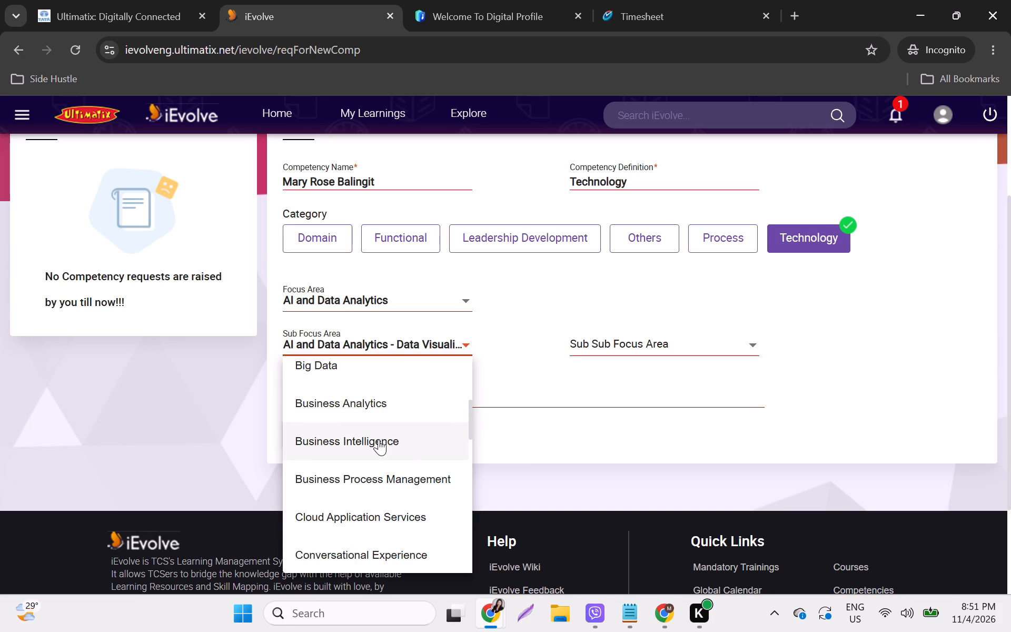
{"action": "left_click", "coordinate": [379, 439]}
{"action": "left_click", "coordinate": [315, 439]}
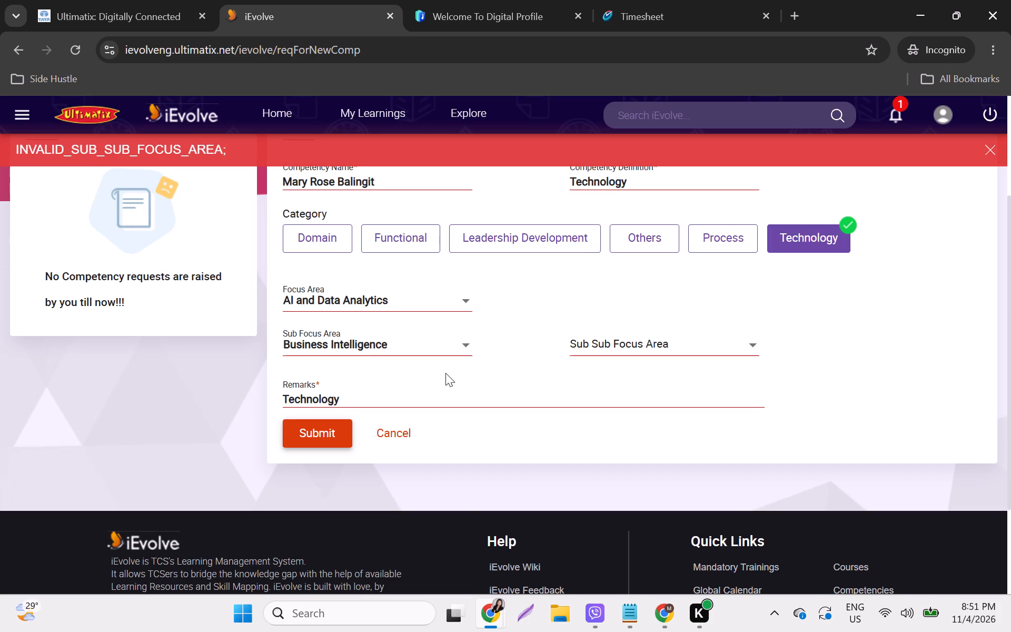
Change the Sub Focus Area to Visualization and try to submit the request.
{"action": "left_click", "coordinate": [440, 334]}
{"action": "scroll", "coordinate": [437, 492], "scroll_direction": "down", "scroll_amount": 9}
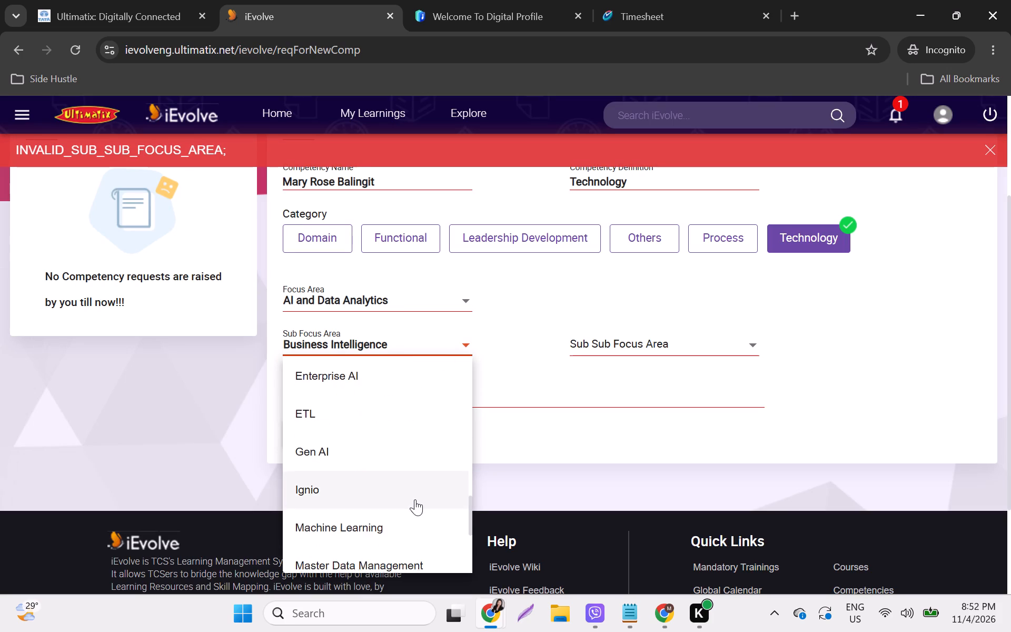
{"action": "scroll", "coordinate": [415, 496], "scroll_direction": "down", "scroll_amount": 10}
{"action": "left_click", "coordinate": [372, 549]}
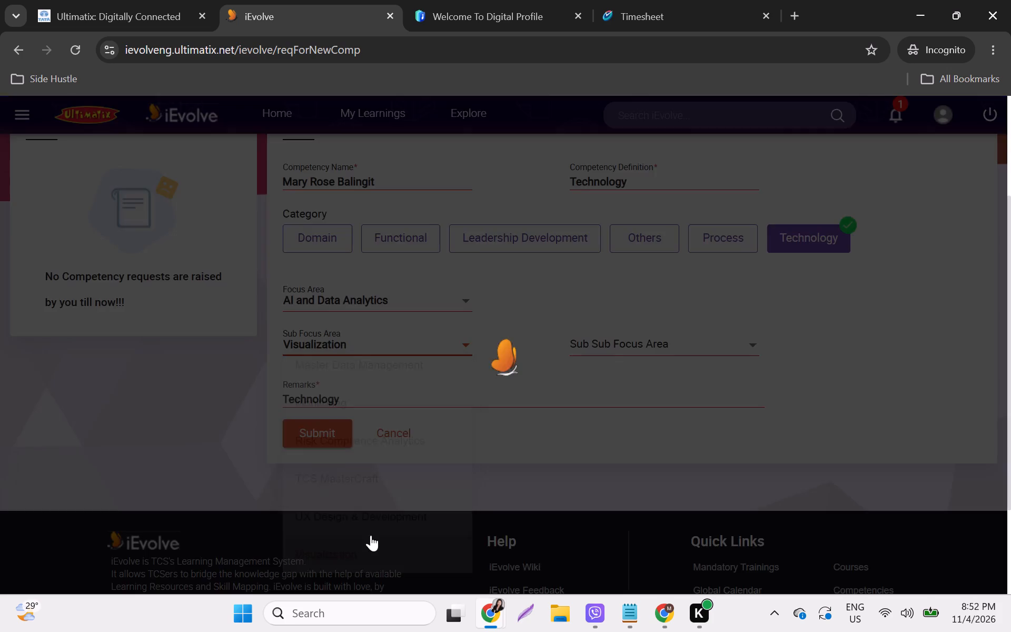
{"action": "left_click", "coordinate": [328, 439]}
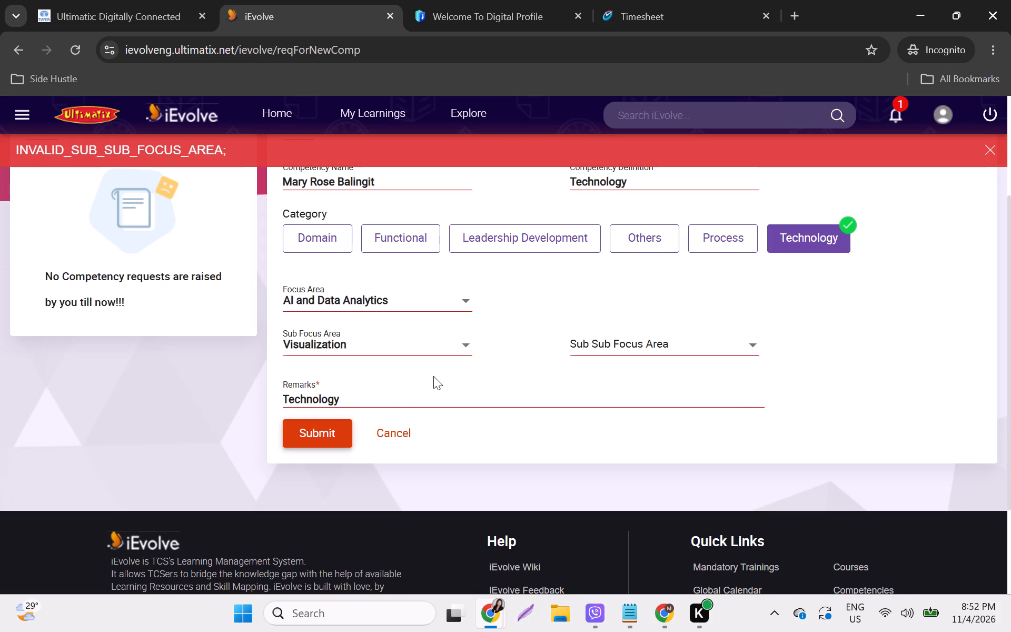
Change the category of the new competency request to Domain.
{"action": "scroll", "coordinate": [435, 374], "scroll_direction": "up", "scroll_amount": 3}
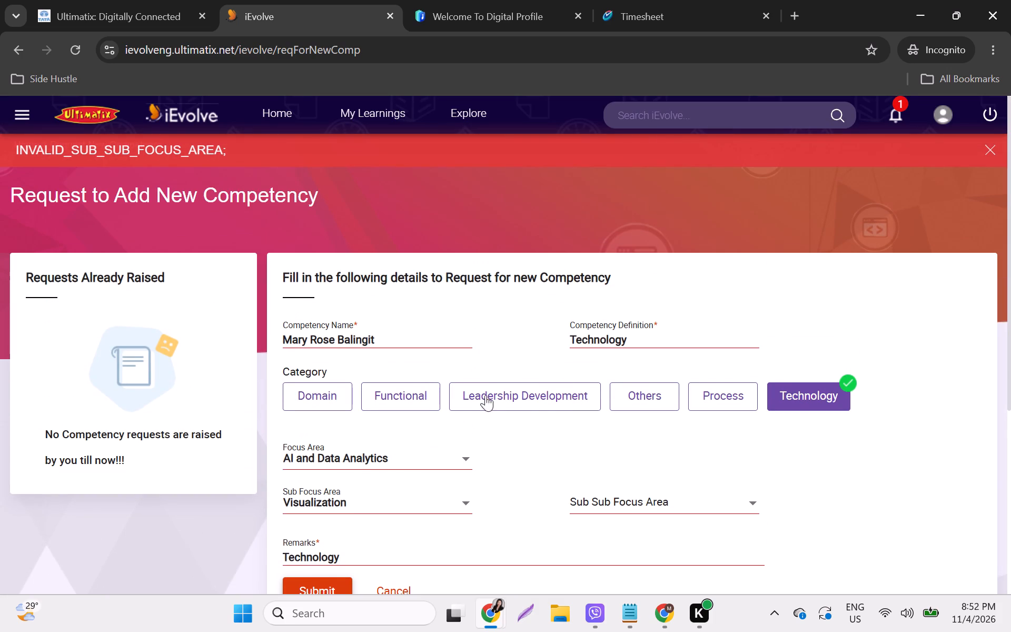
{"action": "left_click", "coordinate": [330, 401]}
Set the Focus Area of the new competency request to Human Resource Outsourcing.
{"action": "scroll", "coordinate": [531, 487], "scroll_direction": "down", "scroll_amount": 2}
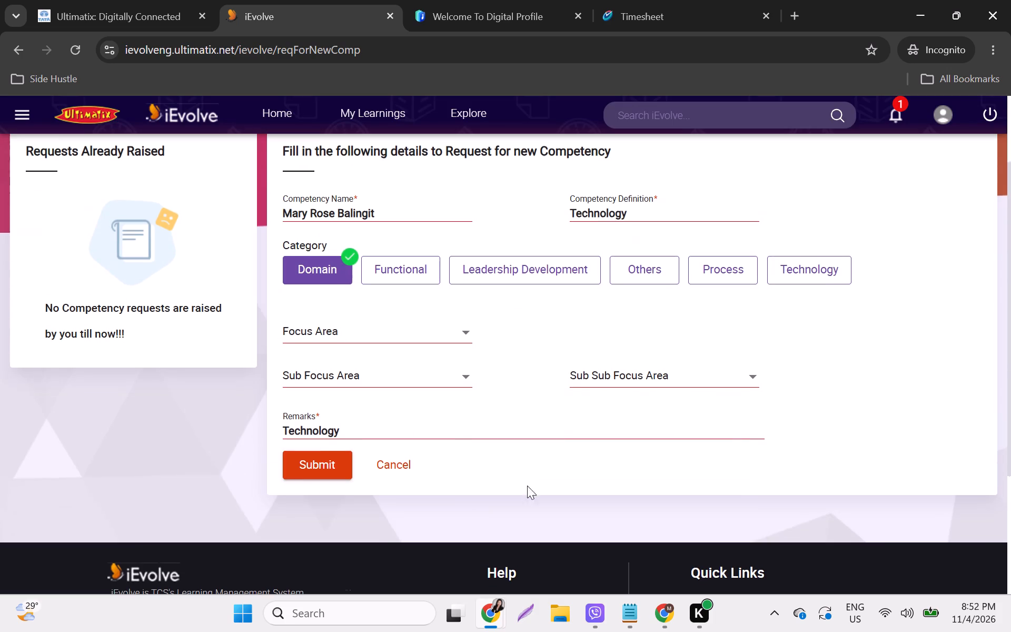
{"action": "left_click", "coordinate": [447, 307]}
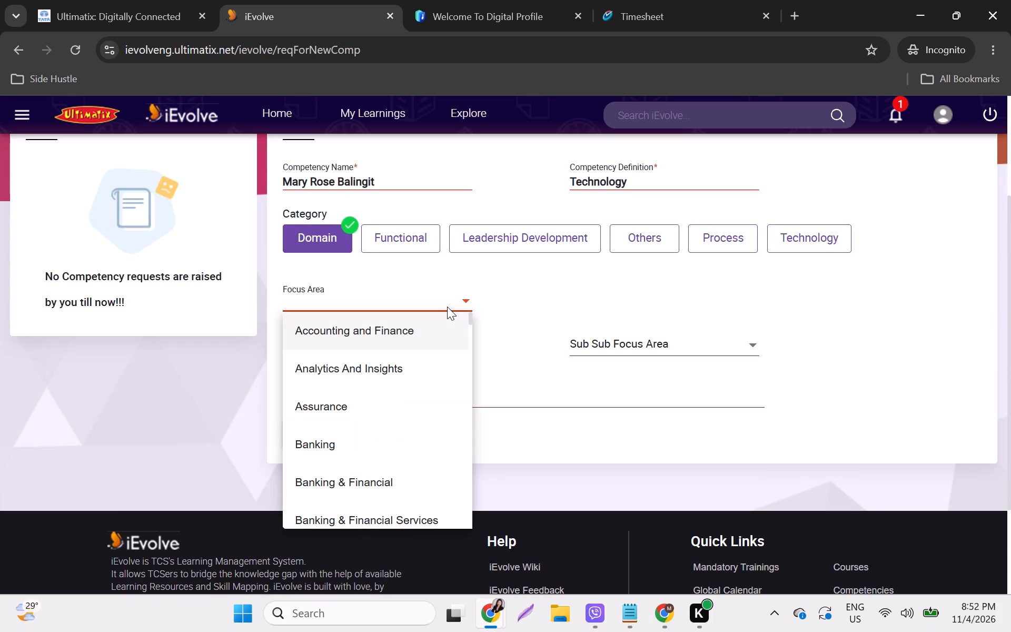
{"action": "scroll", "coordinate": [421, 408], "scroll_direction": "down", "scroll_amount": 5}
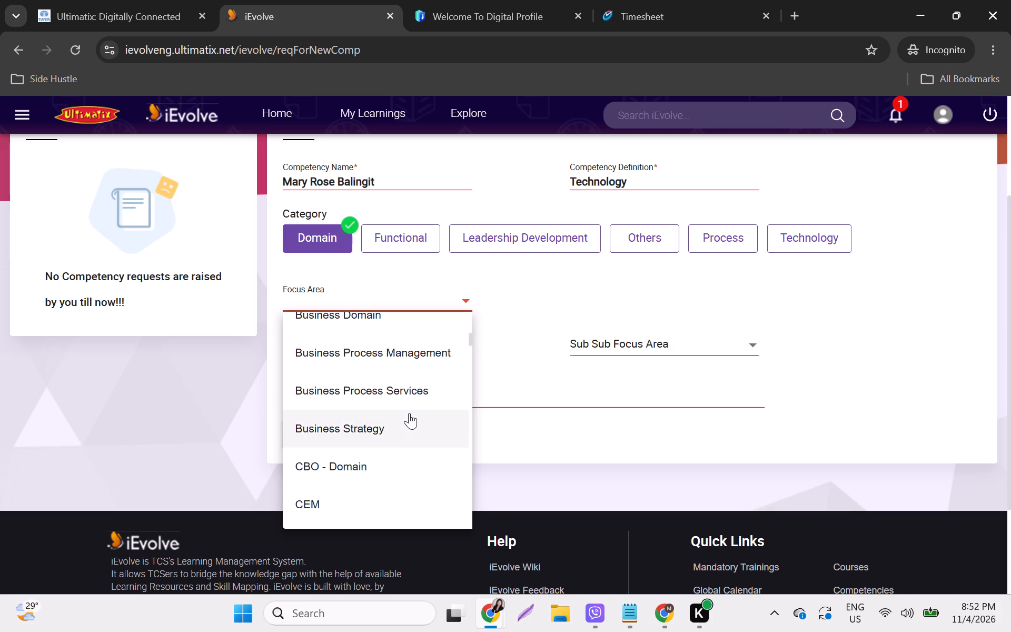
{"action": "scroll", "coordinate": [409, 413], "scroll_direction": "down", "scroll_amount": 7}
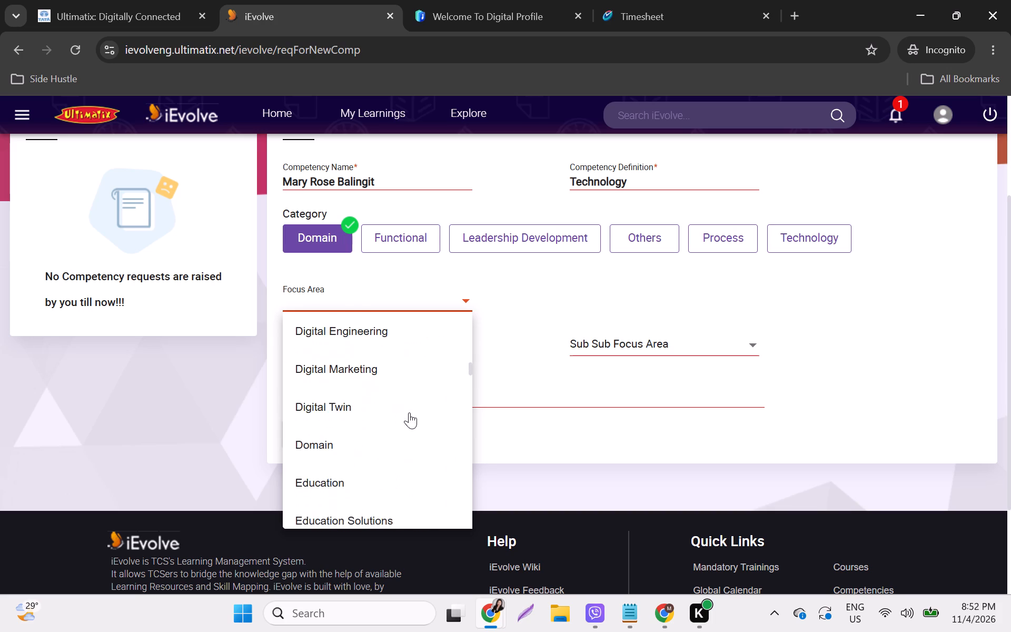
{"action": "scroll", "coordinate": [409, 412], "scroll_direction": "down", "scroll_amount": 8}
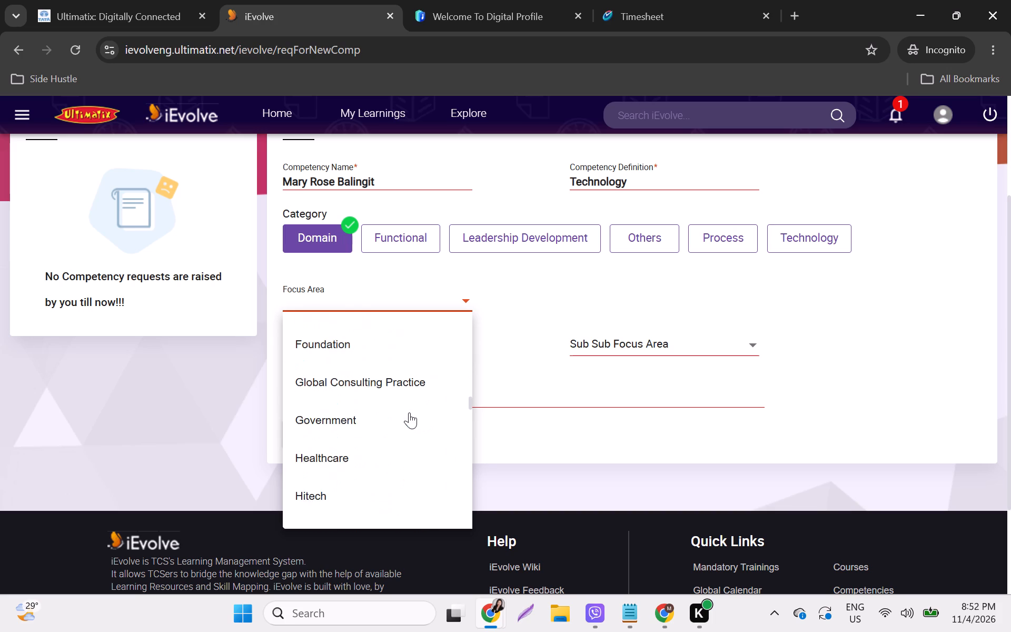
{"action": "scroll", "coordinate": [409, 412], "scroll_direction": "down", "scroll_amount": 4}
{"action": "scroll", "coordinate": [389, 398], "scroll_direction": "up", "scroll_amount": 1}
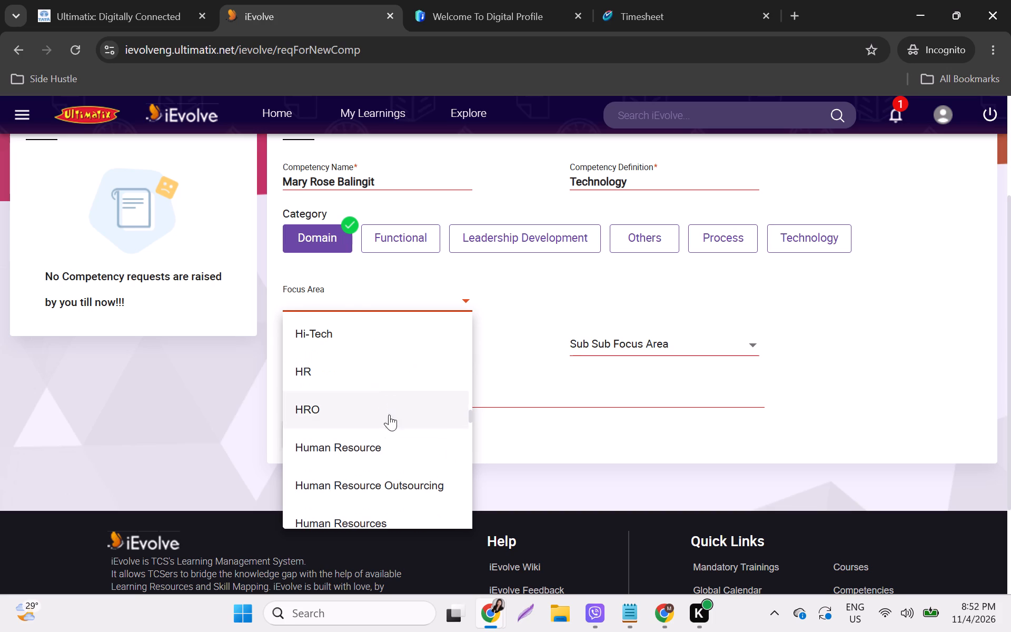
{"action": "scroll", "coordinate": [388, 438], "scroll_direction": "down", "scroll_amount": 1}
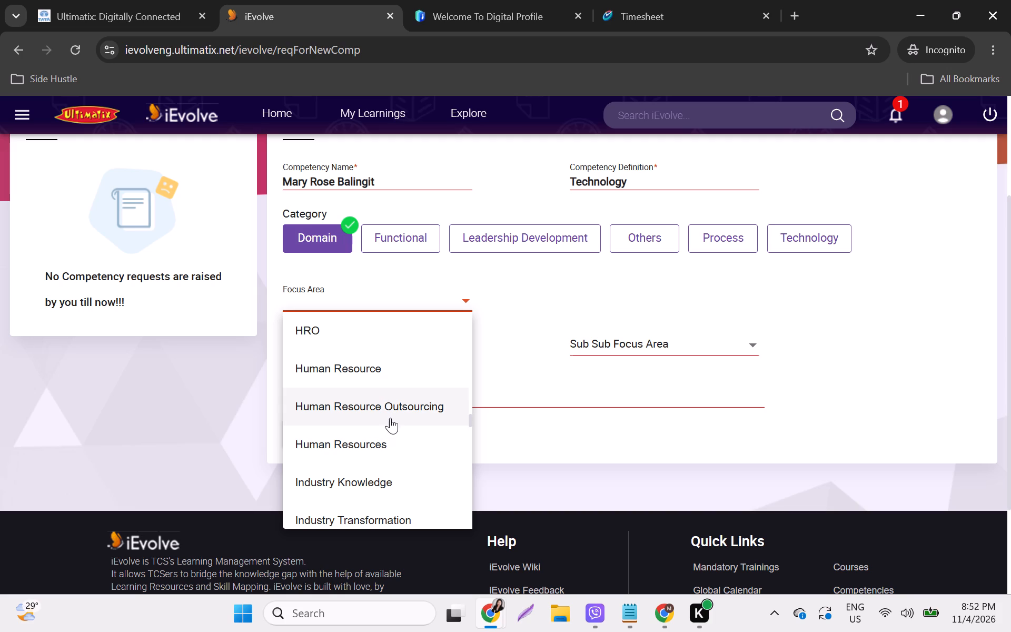
{"action": "scroll", "coordinate": [393, 418], "scroll_direction": "down", "scroll_amount": 4}
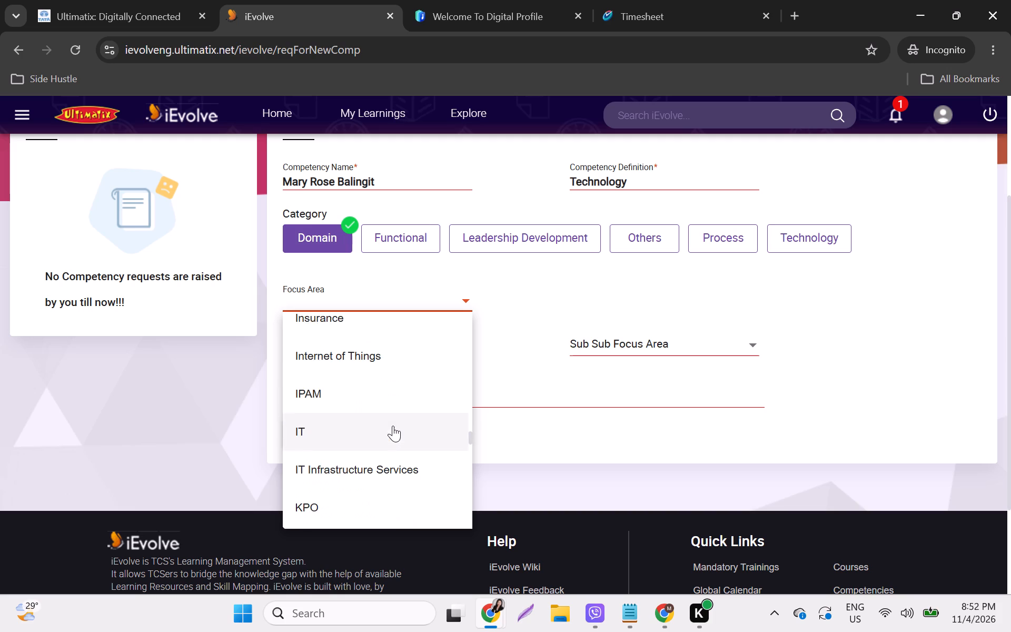
{"action": "scroll", "coordinate": [393, 442], "scroll_direction": "down", "scroll_amount": 13}
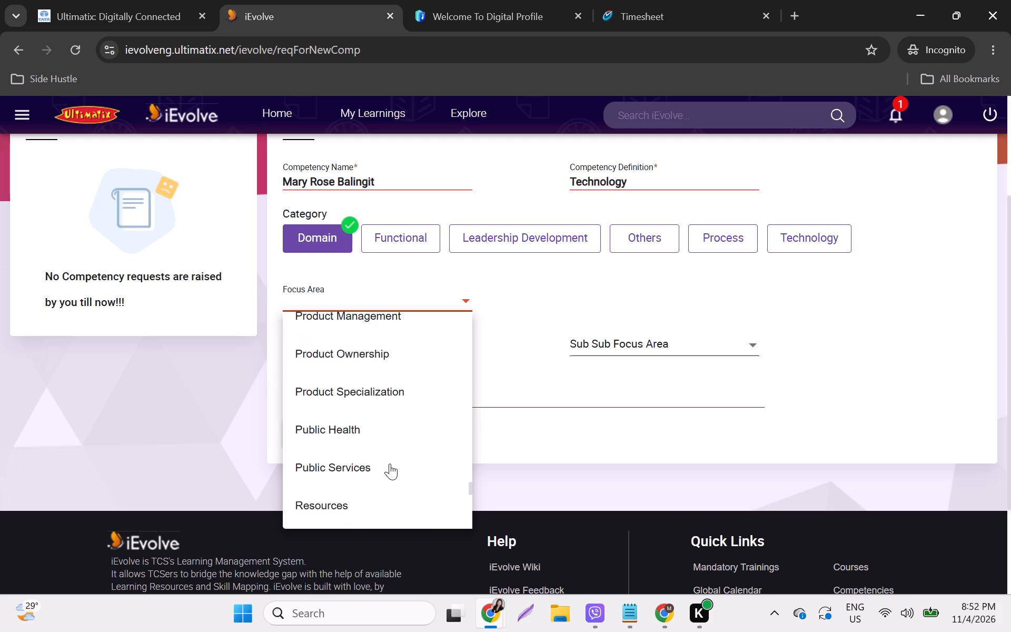
{"action": "scroll", "coordinate": [390, 464], "scroll_direction": "down", "scroll_amount": 14}
{"action": "scroll", "coordinate": [390, 470], "scroll_direction": "up", "scroll_amount": 2}
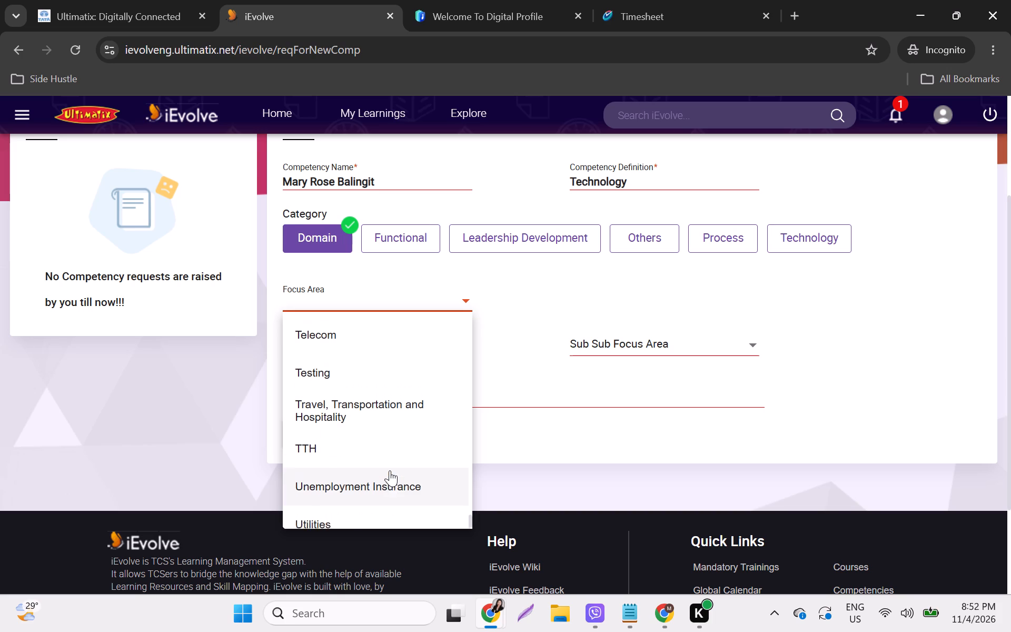
{"action": "scroll", "coordinate": [390, 470], "scroll_direction": "up", "scroll_amount": 20}
{"action": "scroll", "coordinate": [390, 470], "scroll_direction": "up", "scroll_amount": 5}
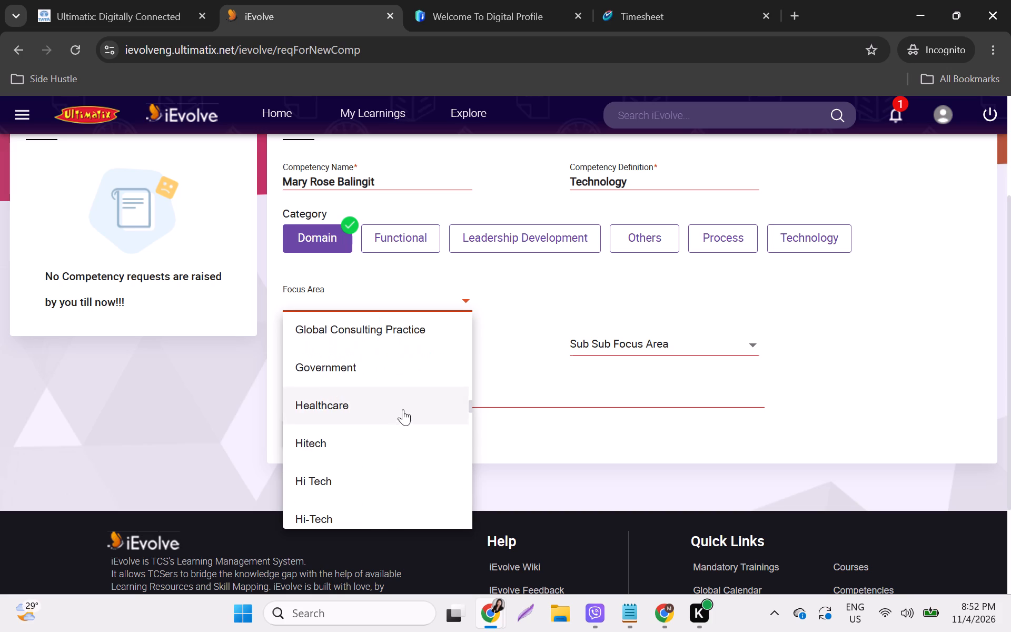
{"action": "scroll", "coordinate": [403, 409], "scroll_direction": "down", "scroll_amount": 3}
{"action": "left_click", "coordinate": [395, 436]}
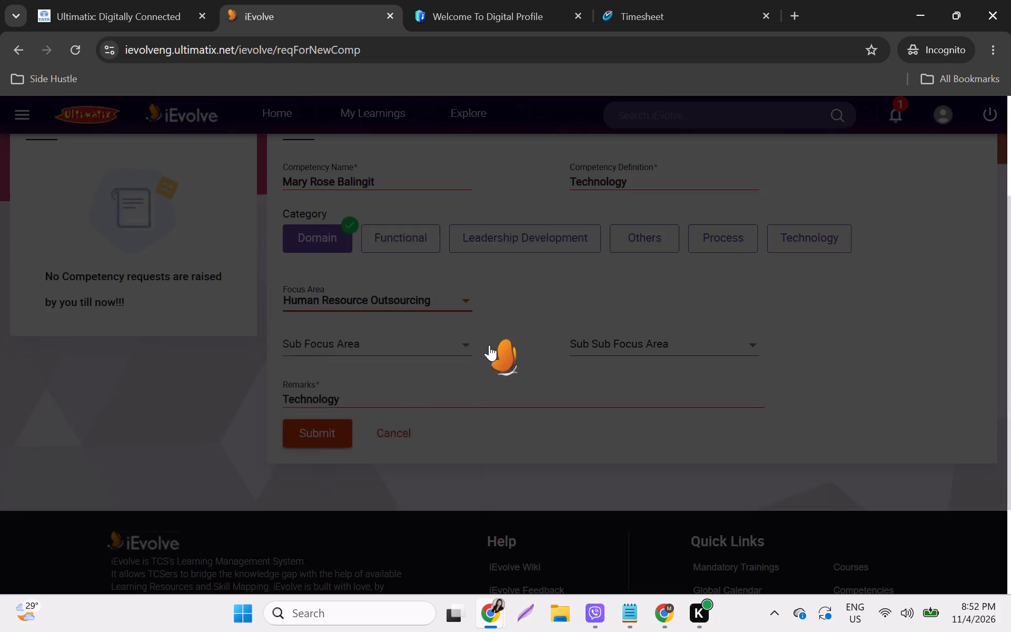
Set the Sub Focus Area of the new competency request to Recruitment & Staffing.
{"action": "left_click", "coordinate": [464, 352]}
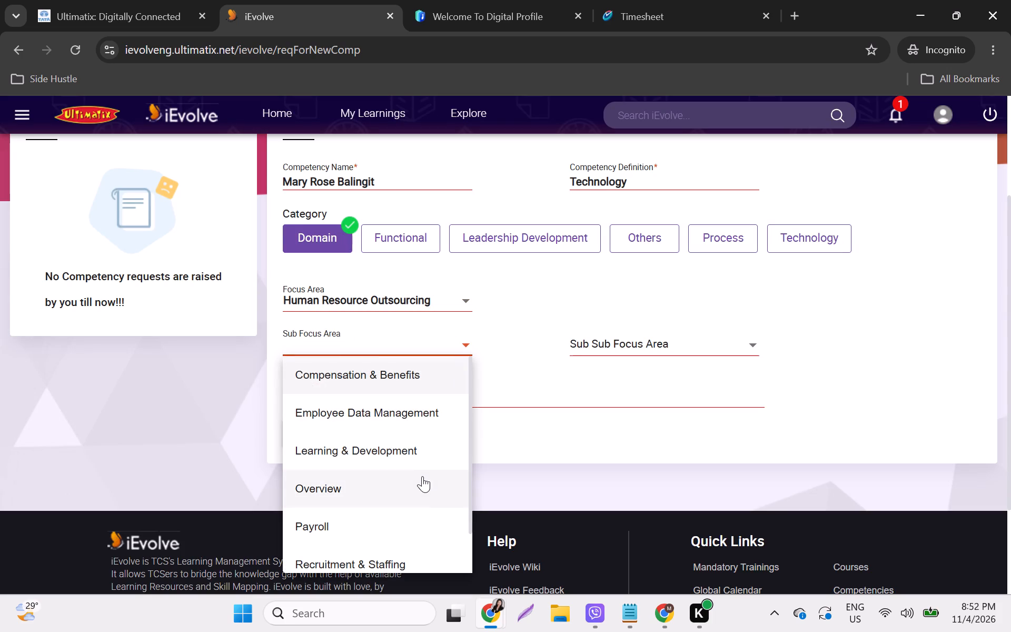
{"action": "scroll", "coordinate": [423, 439], "scroll_direction": "down", "scroll_amount": 1}
{"action": "scroll", "coordinate": [409, 479], "scroll_direction": "down", "scroll_amount": 1}
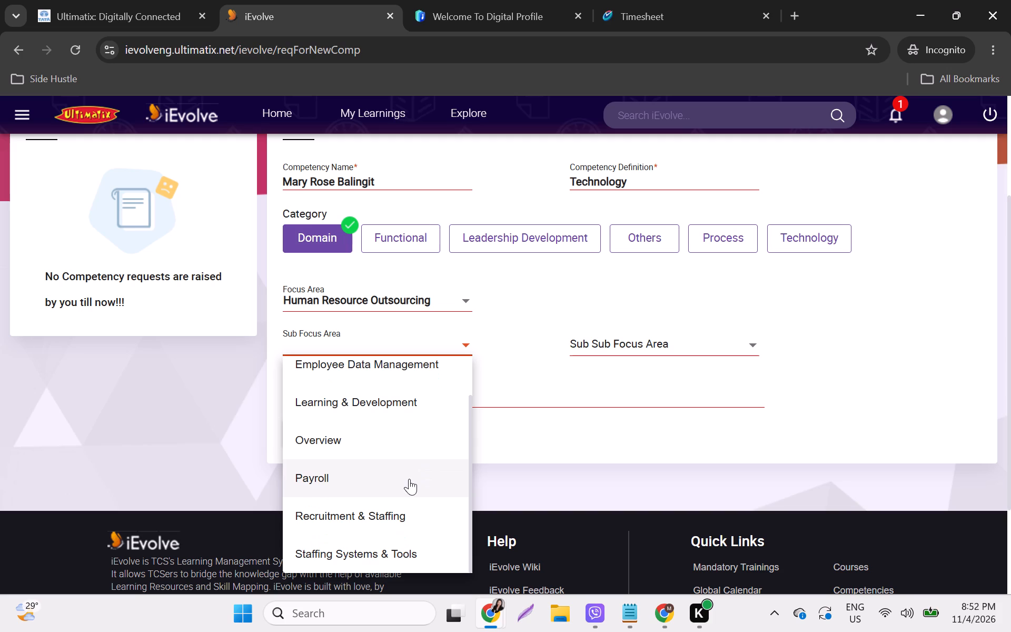
{"action": "left_click", "coordinate": [393, 517]}
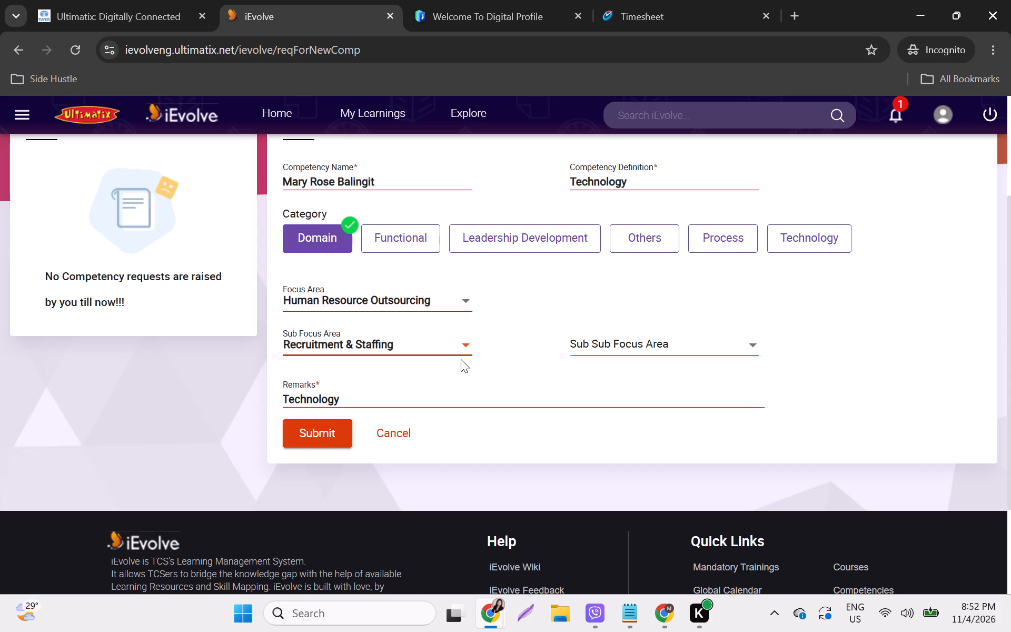
Clear the Remarks text of the new competency request.
{"action": "left_click_drag", "start_coordinate": [392, 391], "coordinate": [320, 395]}
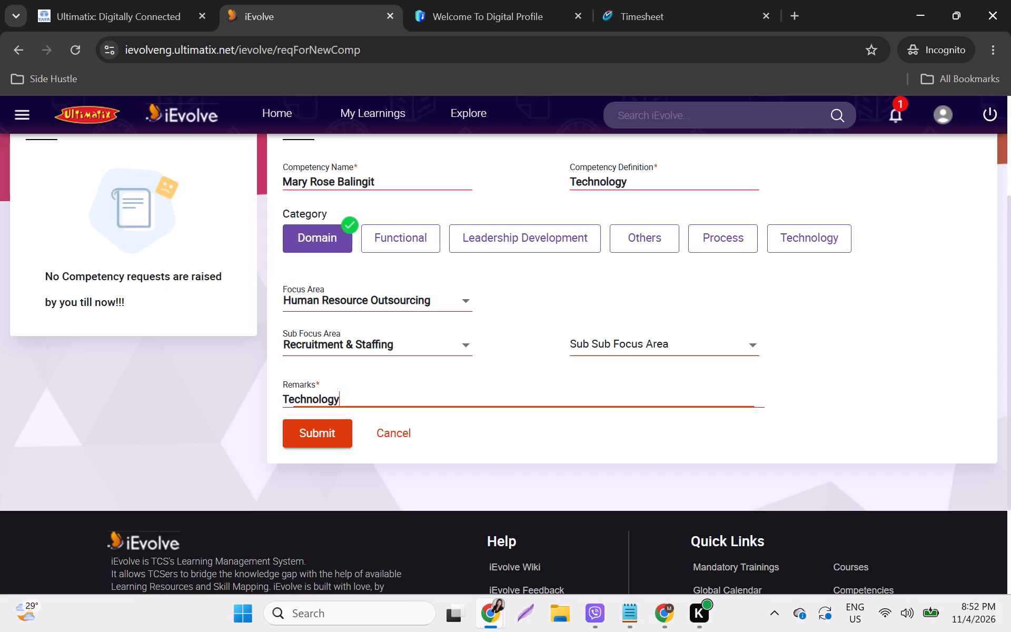
{"action": "left_click_drag", "start_coordinate": [320, 395], "coordinate": [253, 399]}
{"action": "key", "text": "BackSpace"}
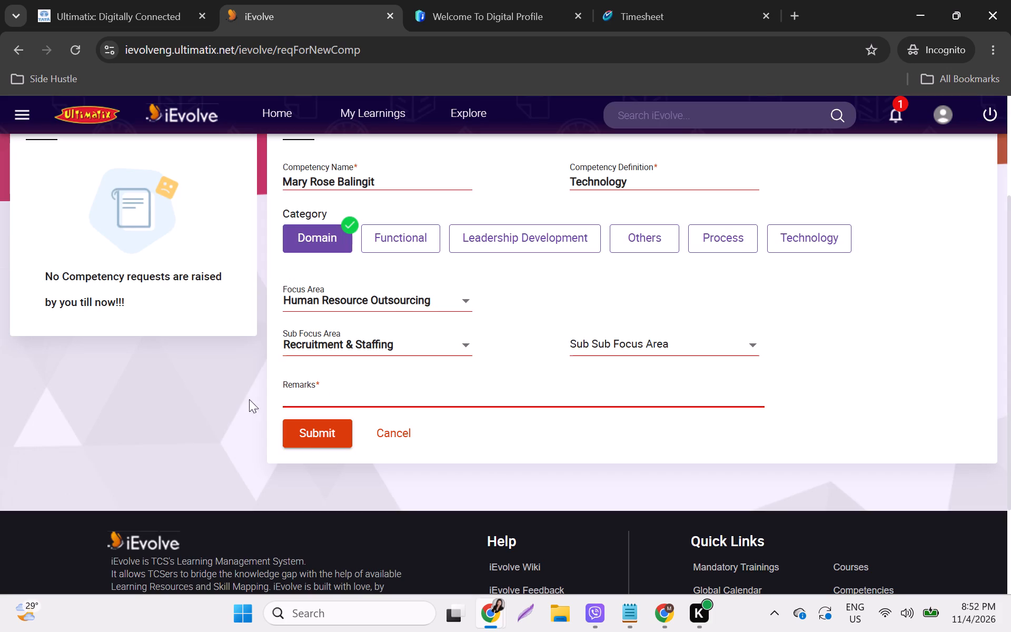
Set the Sub Sub Focus Area of the new competency request to Recruitment and Staffing.
{"action": "left_click", "coordinate": [760, 340]}
{"action": "left_click", "coordinate": [754, 345]}
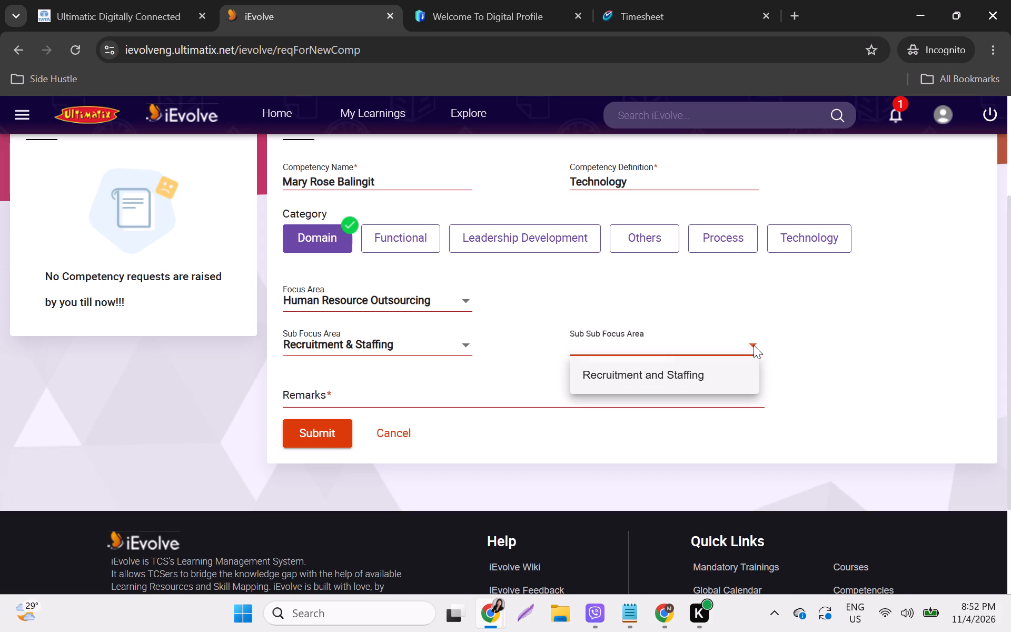
{"action": "left_click", "coordinate": [680, 379]}
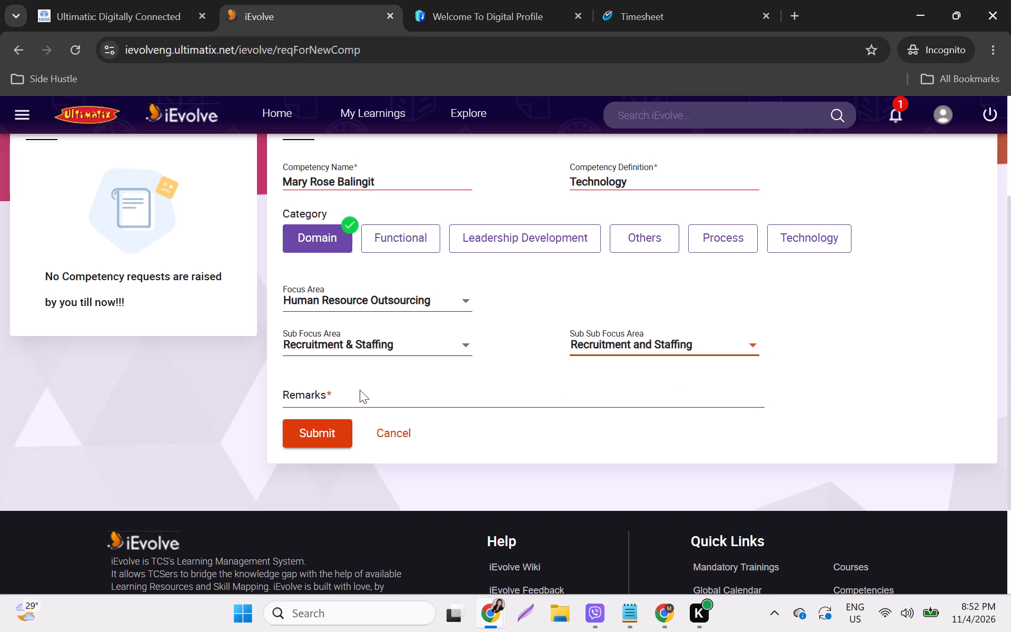
Change the Competency Definition of the new competency request to Human Resource.
{"action": "left_click", "coordinate": [360, 390]}
{"action": "left_click_drag", "start_coordinate": [667, 179], "coordinate": [532, 173]}
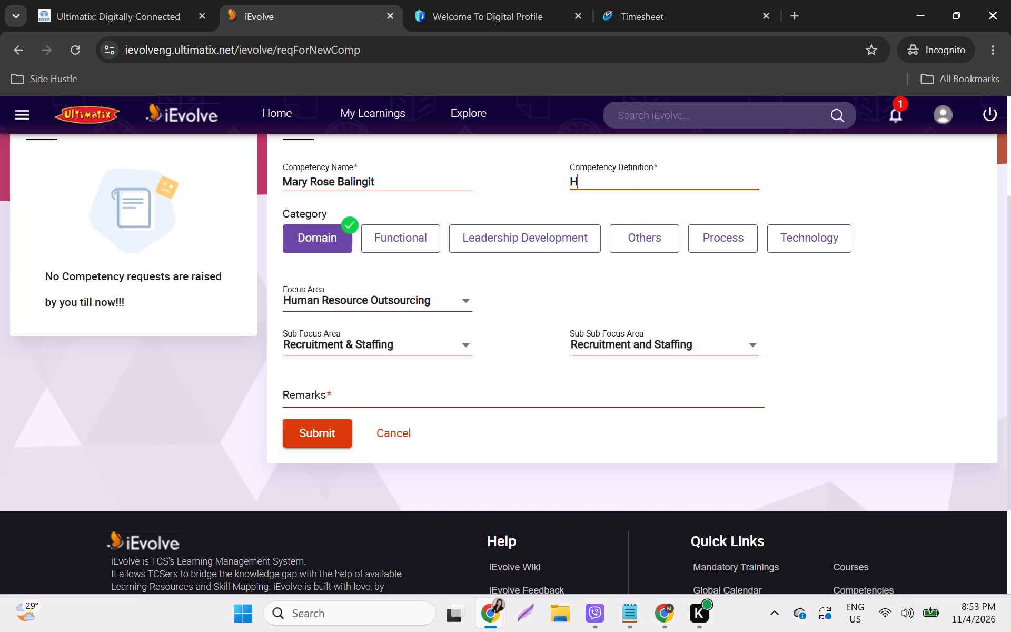
{"action": "key", "text": "BackSpace"}
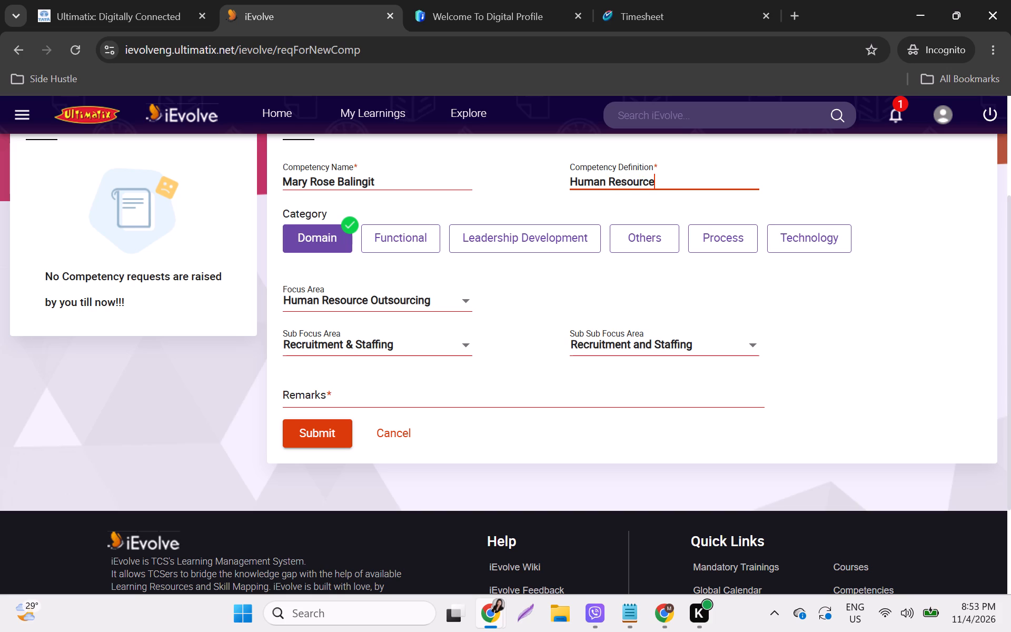
Enter Human Resource in the Remarks and submit the new competency request.
{"action": "left_click", "coordinate": [332, 388]}
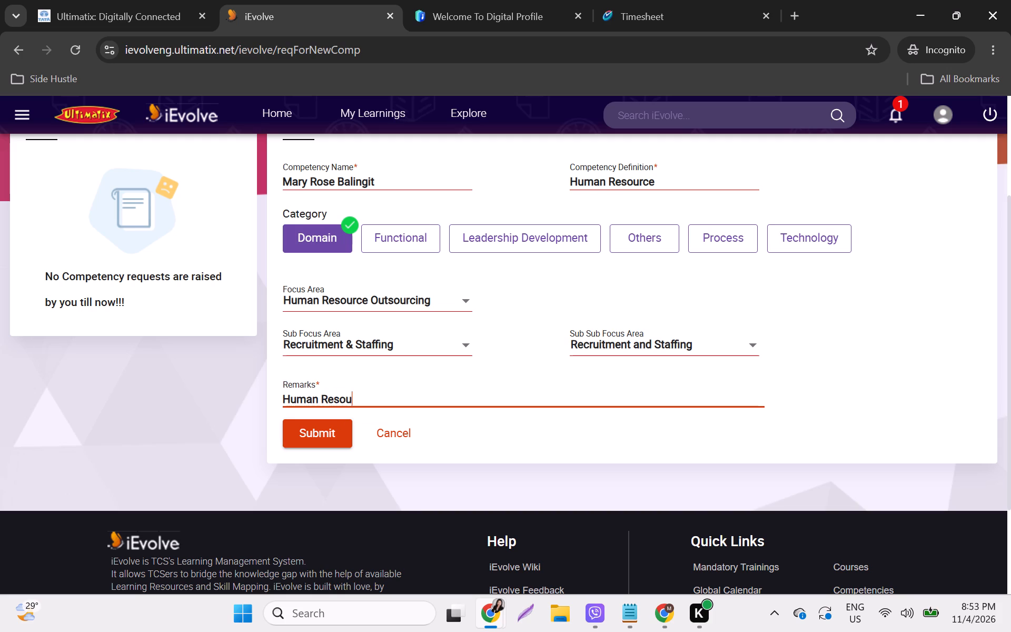
{"action": "left_click", "coordinate": [312, 427]}
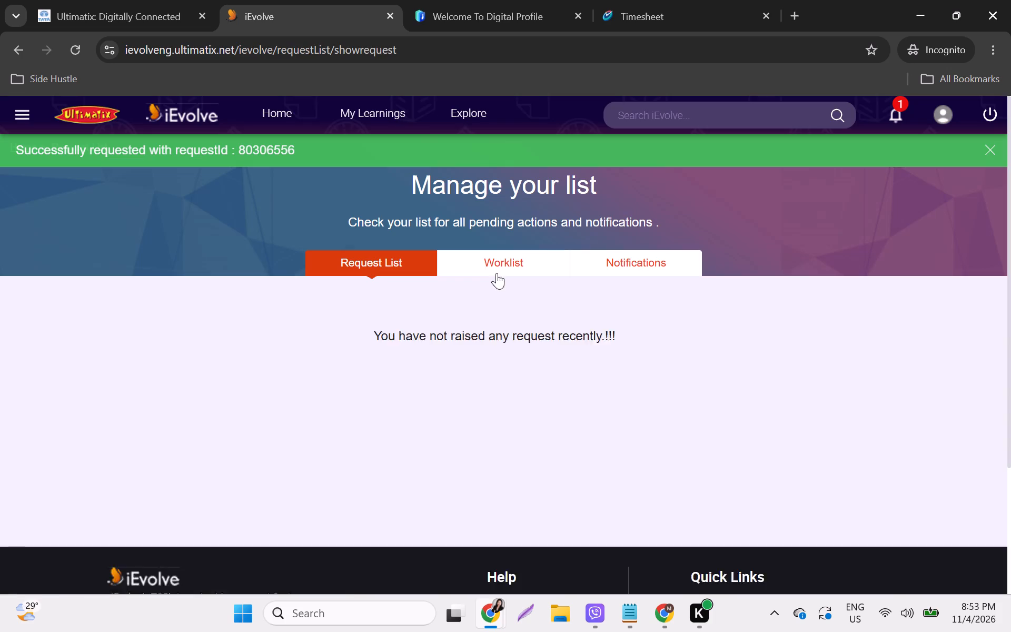
Examine the Request List for the submitted new competency request and its status.
{"action": "scroll", "coordinate": [426, 323], "scroll_direction": "down", "scroll_amount": 2}
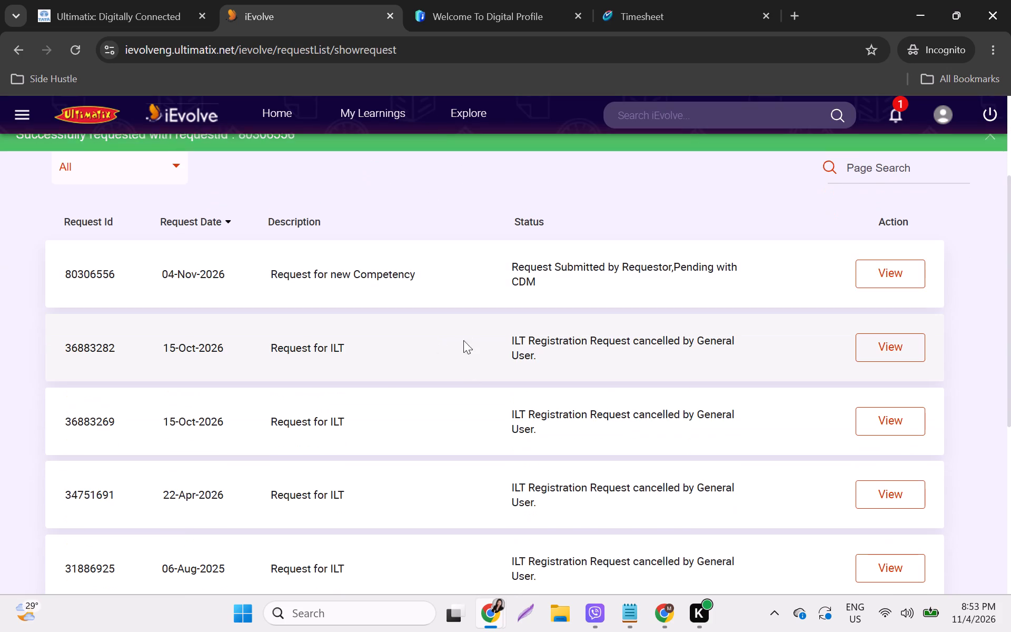
{"action": "scroll", "coordinate": [463, 314], "scroll_direction": "down", "scroll_amount": 3}
{"action": "scroll", "coordinate": [457, 331], "scroll_direction": "up", "scroll_amount": 13}
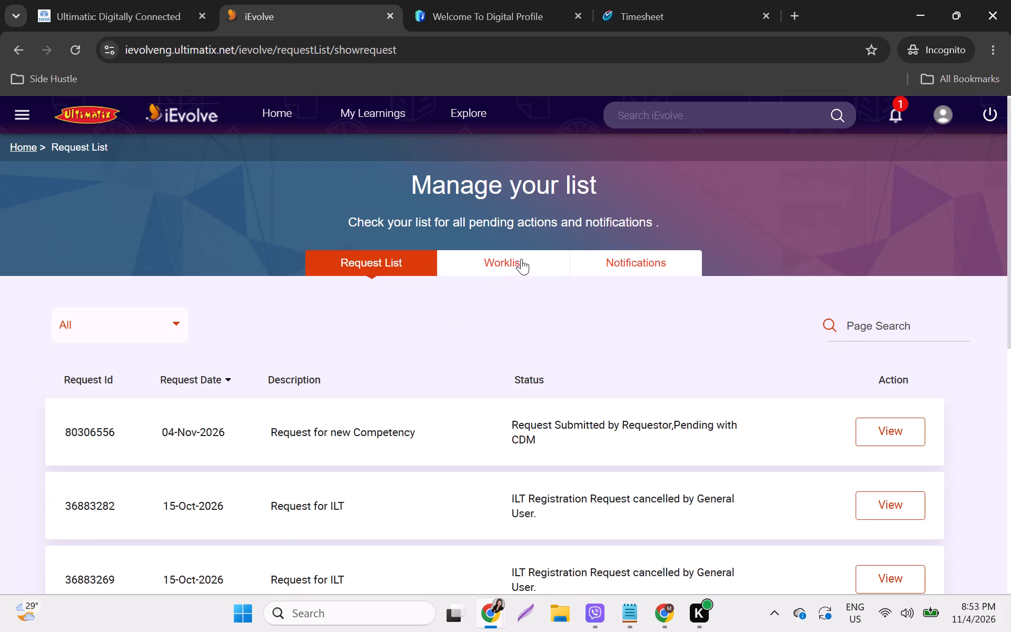
{"action": "scroll", "coordinate": [477, 378], "scroll_direction": "down", "scroll_amount": 2}
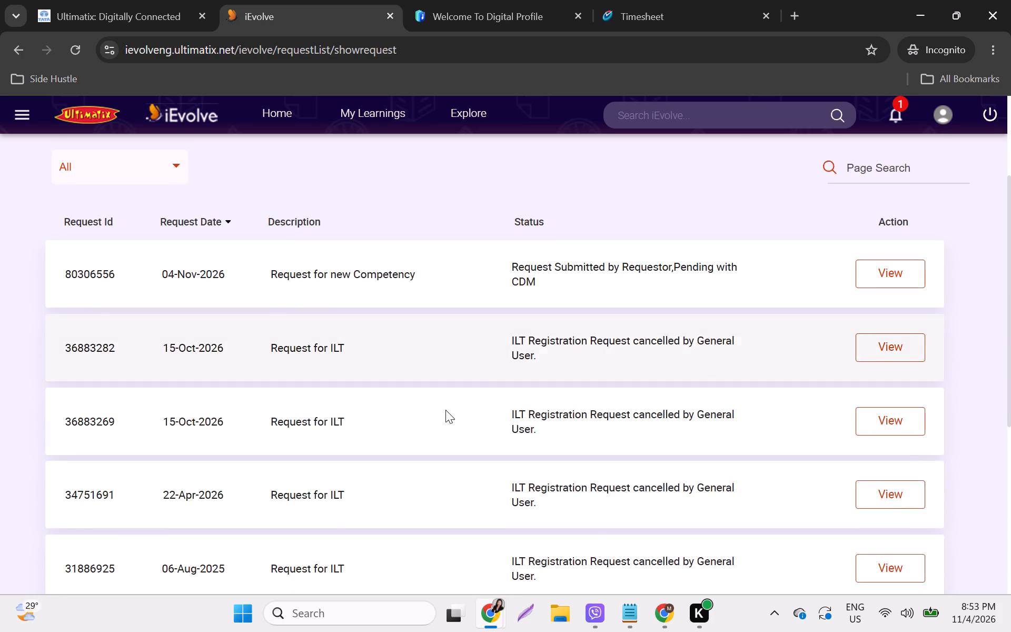
{"action": "scroll", "coordinate": [445, 410], "scroll_direction": "down", "scroll_amount": 3}
{"action": "scroll", "coordinate": [445, 403], "scroll_direction": "up", "scroll_amount": 4}
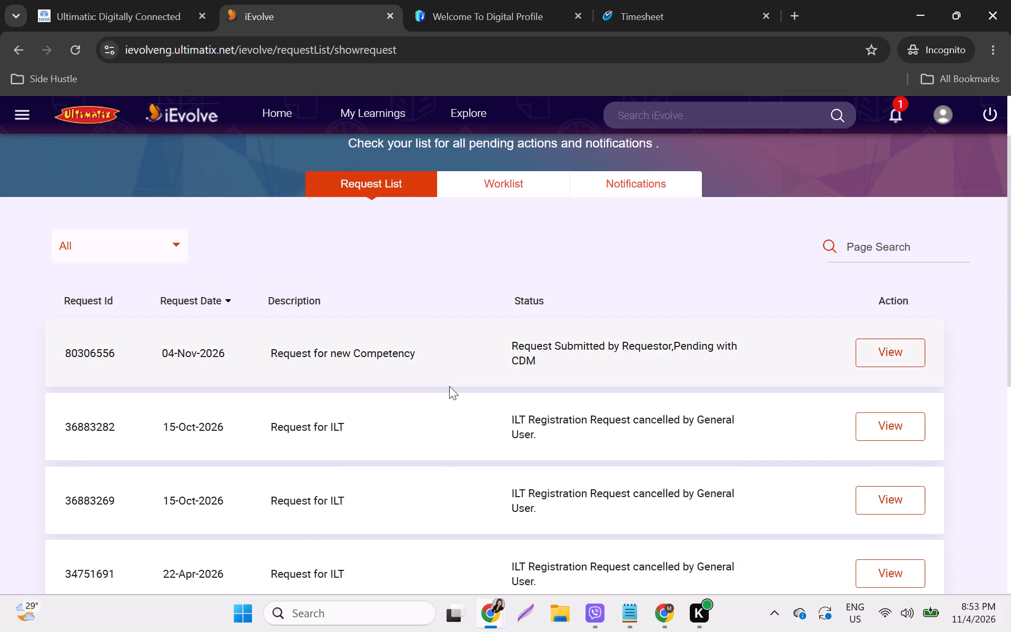
{"action": "scroll", "coordinate": [451, 382], "scroll_direction": "up", "scroll_amount": 7}
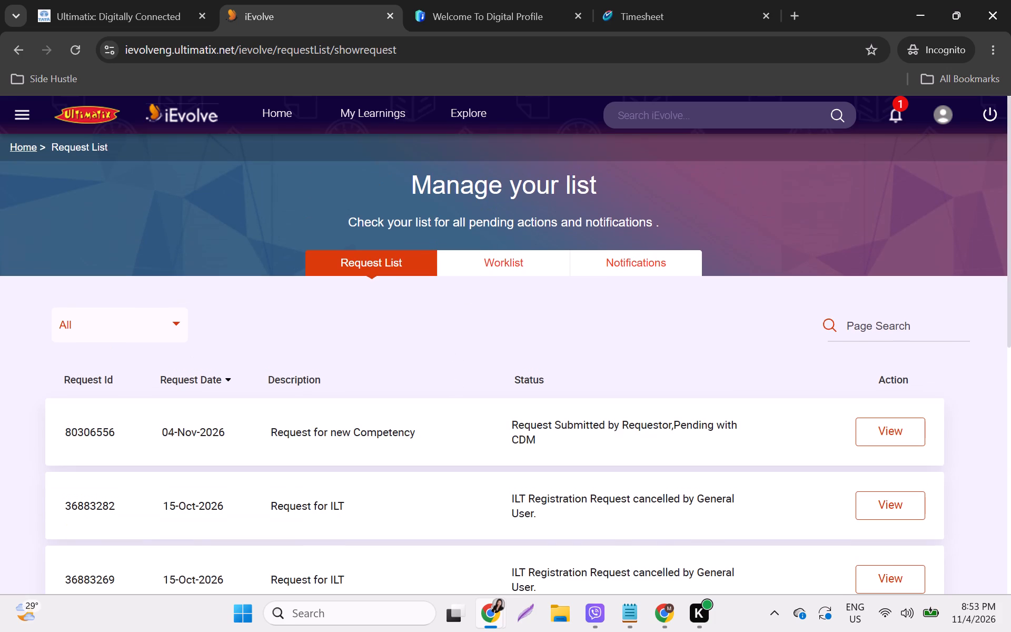
{"action": "left_click", "coordinate": [142, 8]}
{"action": "left_click", "coordinate": [264, 16]}
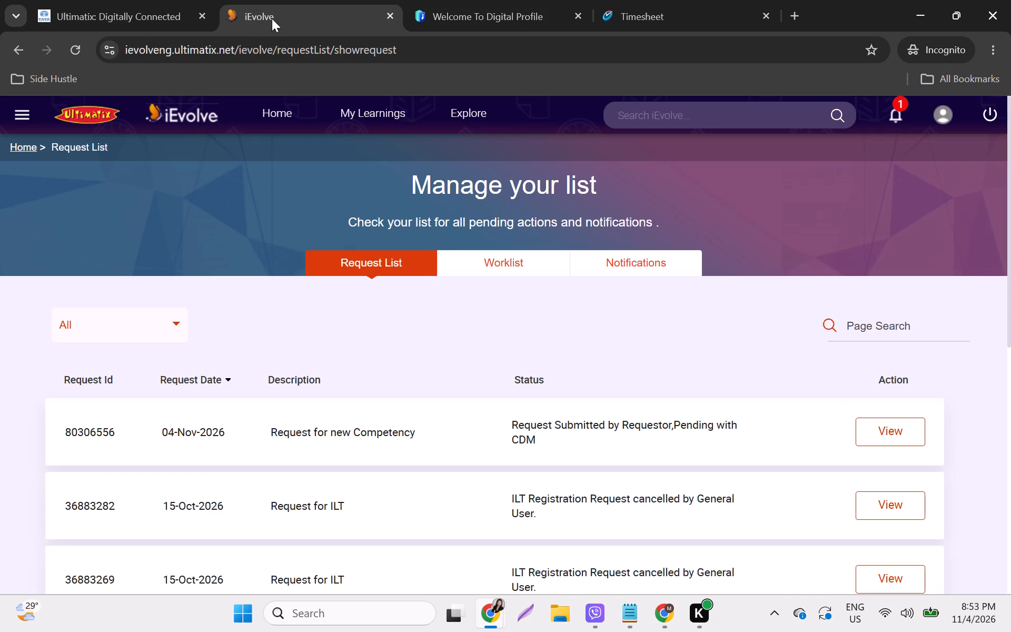
Return to the iEvolve home page and start a competency declaration for primary and secondary competencies.
{"action": "left_click", "coordinate": [289, 119]}
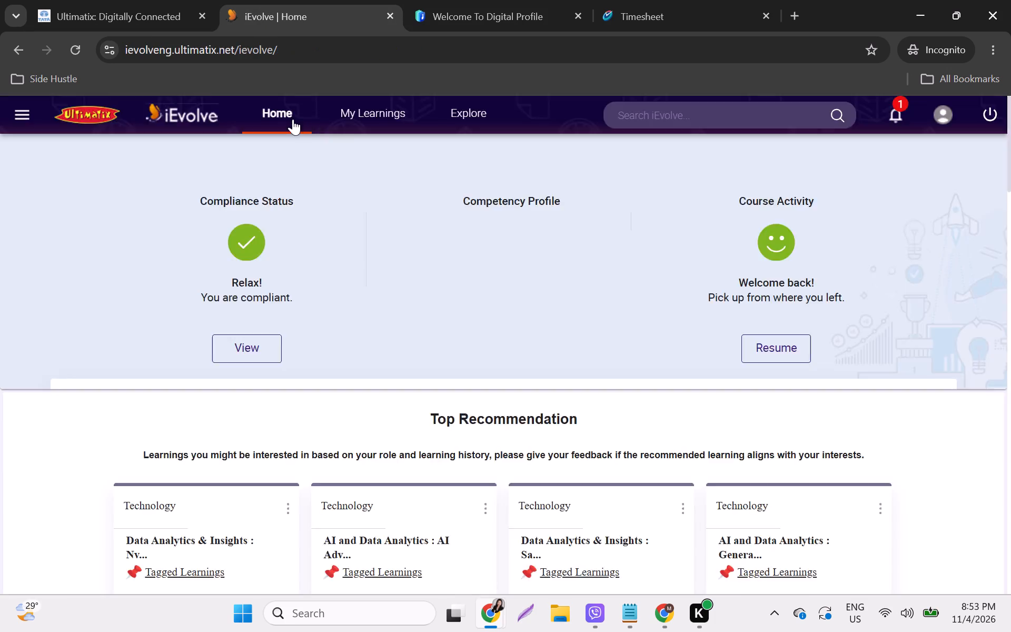
{"action": "scroll", "coordinate": [563, 404], "scroll_direction": "down", "scroll_amount": 2}
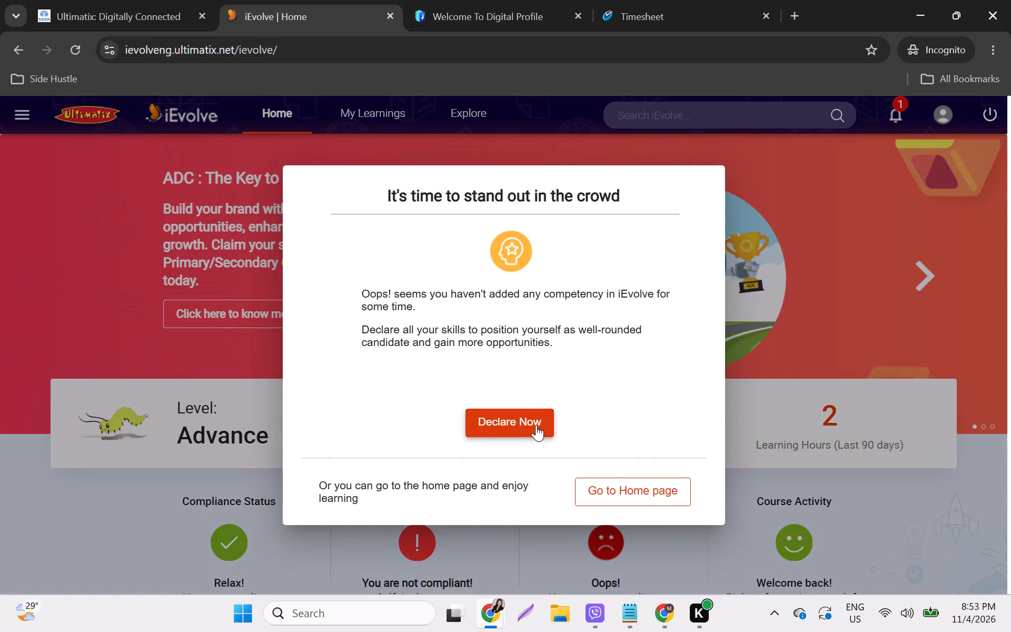
{"action": "left_click", "coordinate": [515, 417]}
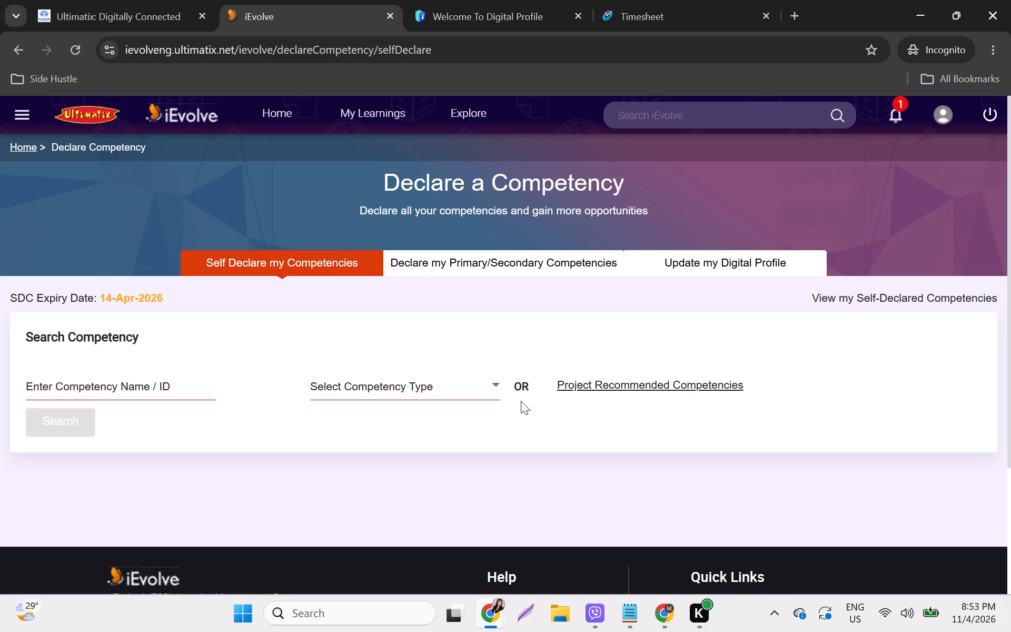
{"action": "scroll", "coordinate": [333, 328], "scroll_direction": "down", "scroll_amount": 1}
{"action": "left_click", "coordinate": [498, 179]}
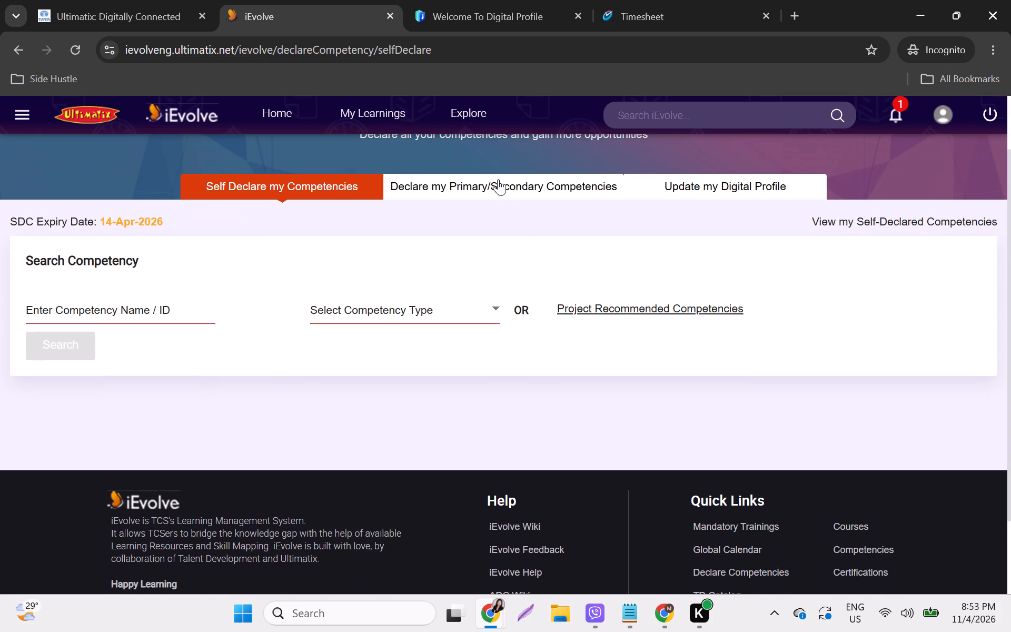
Set the Experience in Skill of the Communication competency to 7.
{"action": "scroll", "coordinate": [512, 331], "scroll_direction": "down", "scroll_amount": 3}
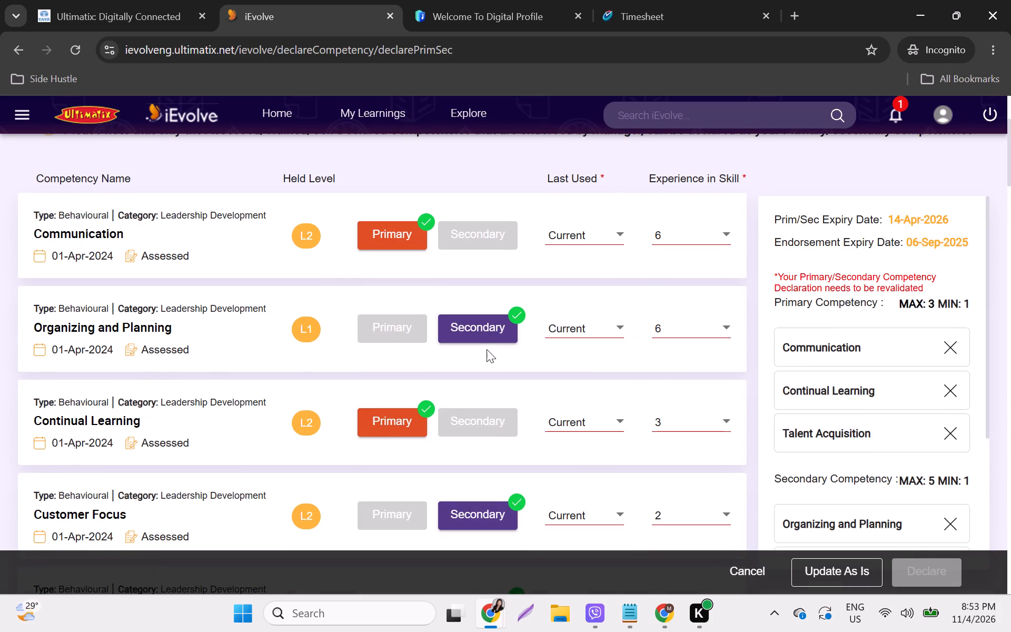
{"action": "left_click", "coordinate": [413, 320]}
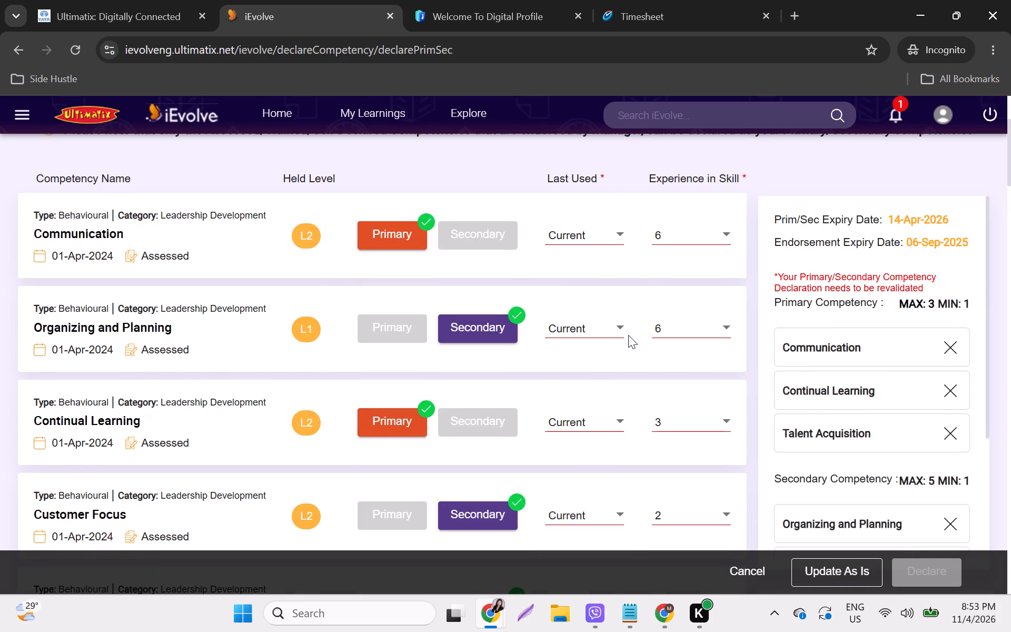
{"action": "left_click", "coordinate": [628, 333]}
{"action": "left_click", "coordinate": [733, 238]}
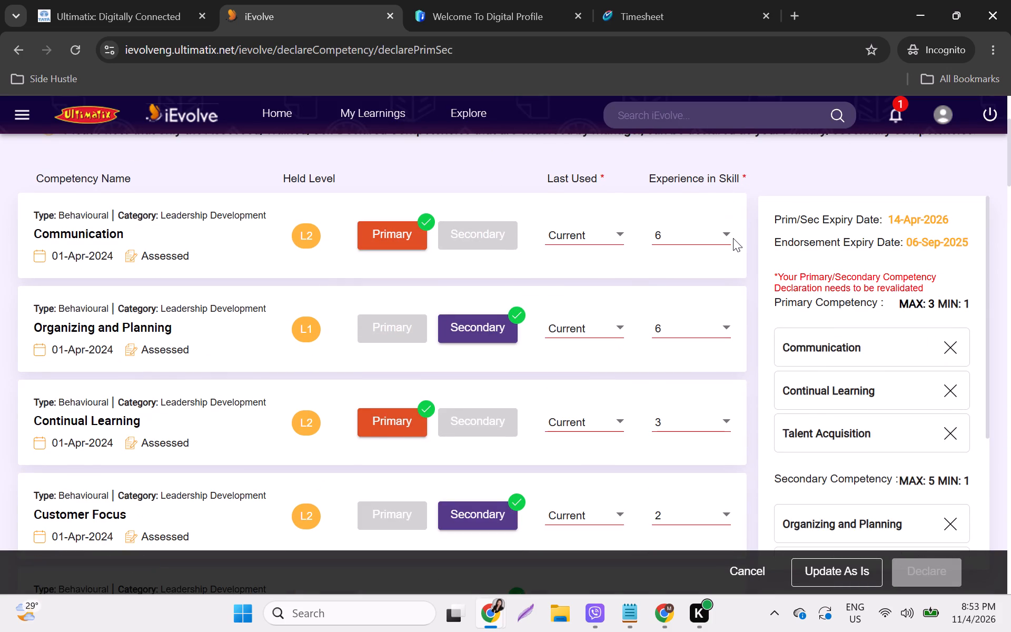
{"action": "left_click", "coordinate": [726, 233]}
{"action": "scroll", "coordinate": [672, 380], "scroll_direction": "down", "scroll_amount": 2}
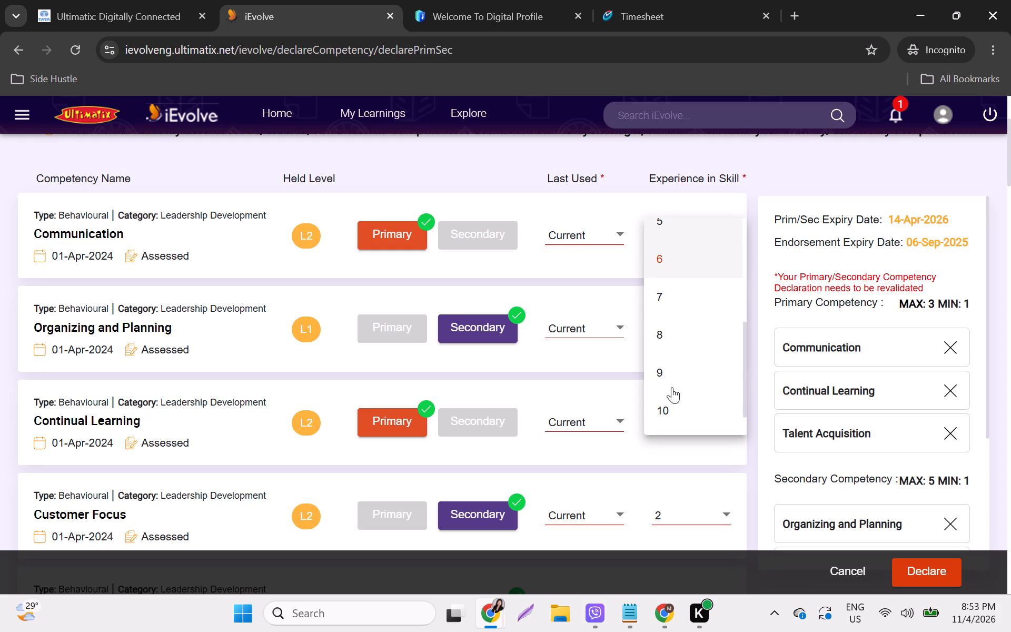
{"action": "left_click", "coordinate": [660, 298]}
Set the Experience in Skill of the Organizing and Planning competency to 7.
{"action": "left_click", "coordinate": [685, 333]}
{"action": "scroll", "coordinate": [676, 413], "scroll_direction": "down", "scroll_amount": 2}
{"action": "left_click", "coordinate": [668, 378]}
Set the Experience in Skill of the Continual Learning competency to 7.
{"action": "scroll", "coordinate": [686, 378], "scroll_direction": "down", "scroll_amount": 1}
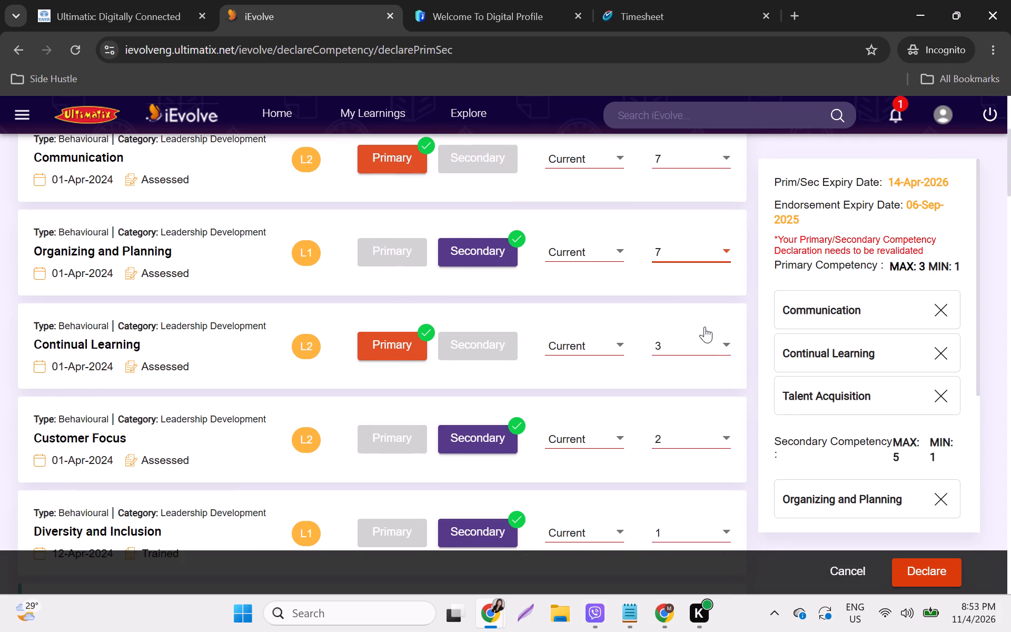
{"action": "left_click", "coordinate": [698, 342]}
{"action": "scroll", "coordinate": [684, 426], "scroll_direction": "down", "scroll_amount": 4}
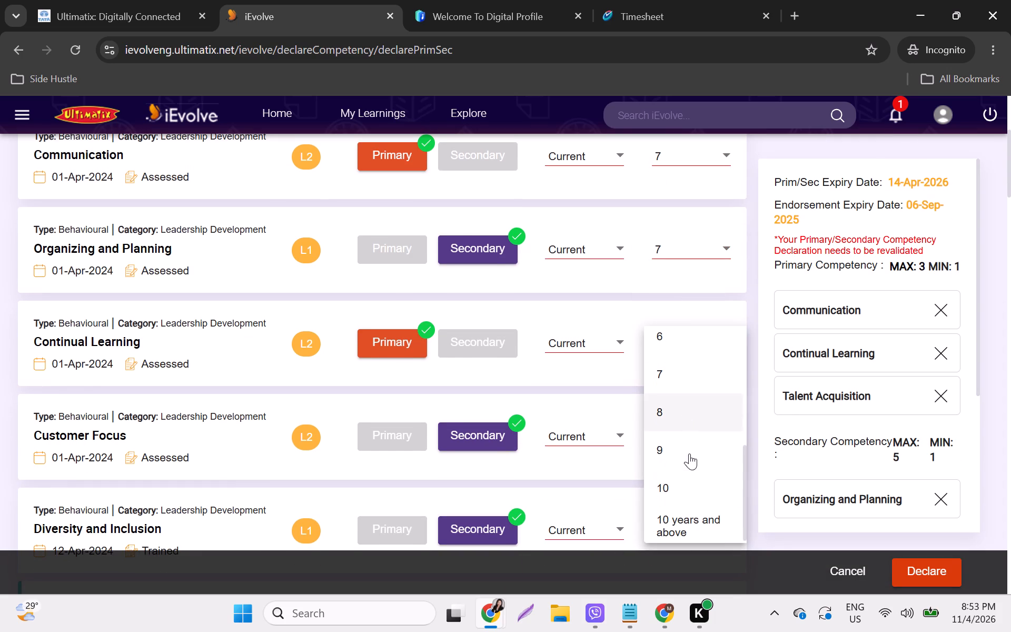
{"action": "left_click", "coordinate": [675, 377]}
Set the Experience in Skill of the Customer Focus competency to 3.
{"action": "scroll", "coordinate": [708, 343], "scroll_direction": "down", "scroll_amount": 1}
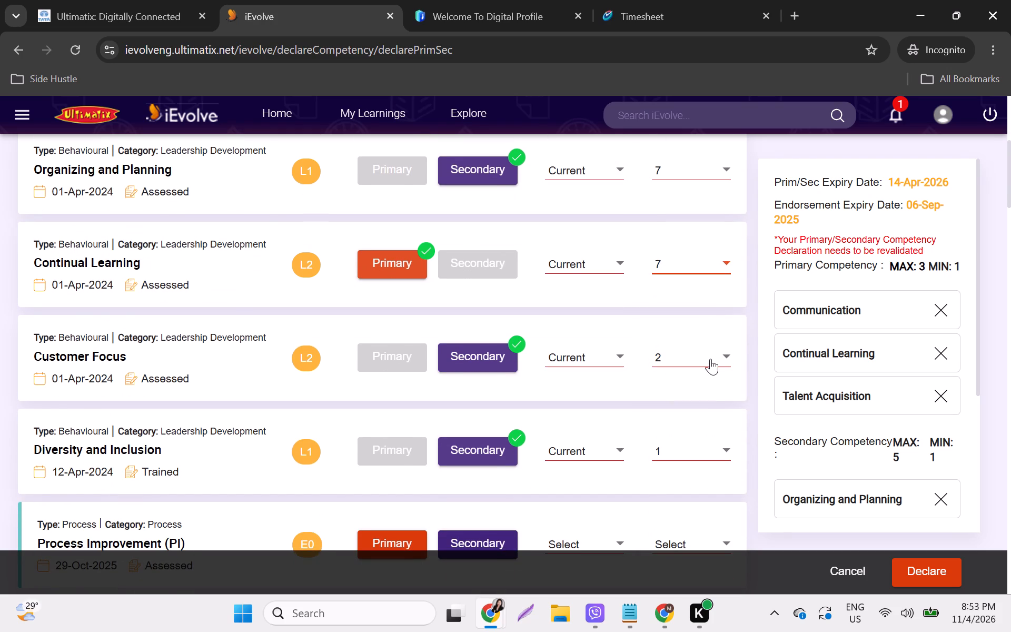
{"action": "left_click", "coordinate": [710, 359]}
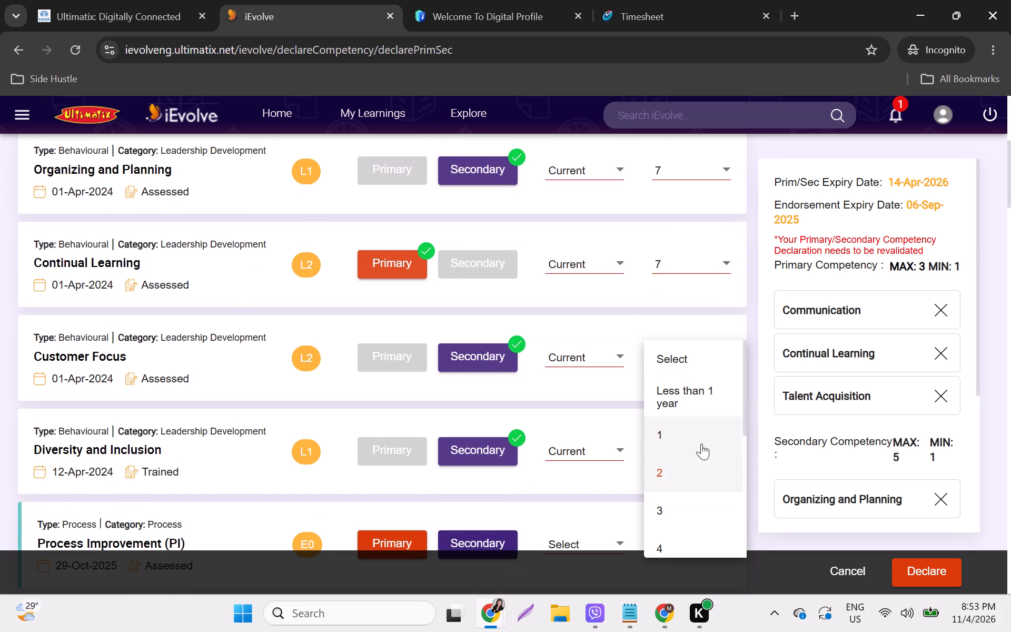
{"action": "left_click", "coordinate": [678, 508]}
Set the Experience in Skill of the Diversity and Inclusion competency to 2.
{"action": "scroll", "coordinate": [716, 383], "scroll_direction": "down", "scroll_amount": 2}
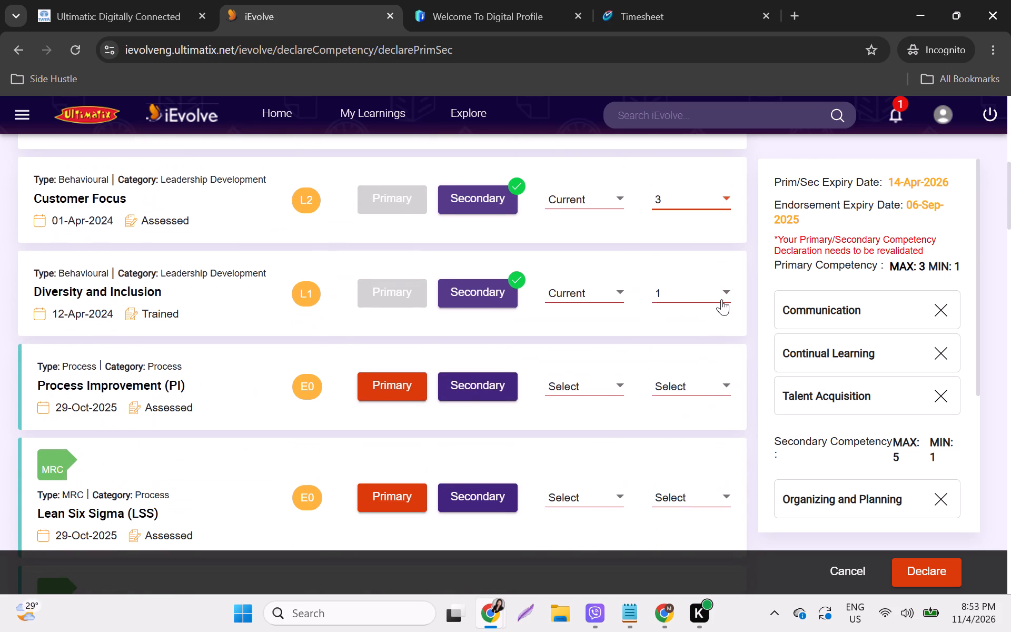
{"action": "left_click", "coordinate": [721, 299]}
{"action": "left_click", "coordinate": [691, 403]}
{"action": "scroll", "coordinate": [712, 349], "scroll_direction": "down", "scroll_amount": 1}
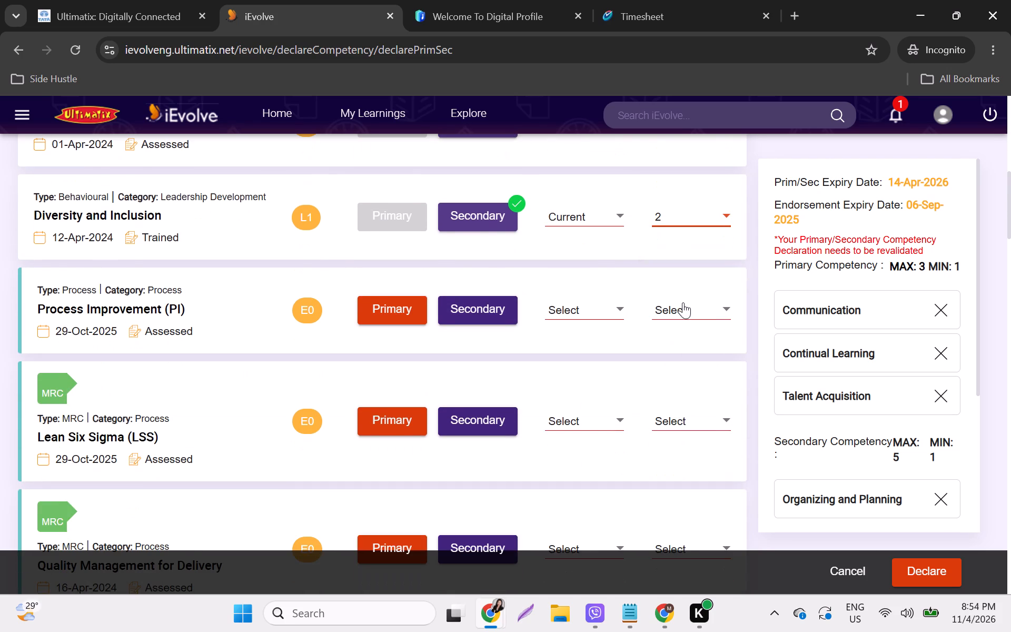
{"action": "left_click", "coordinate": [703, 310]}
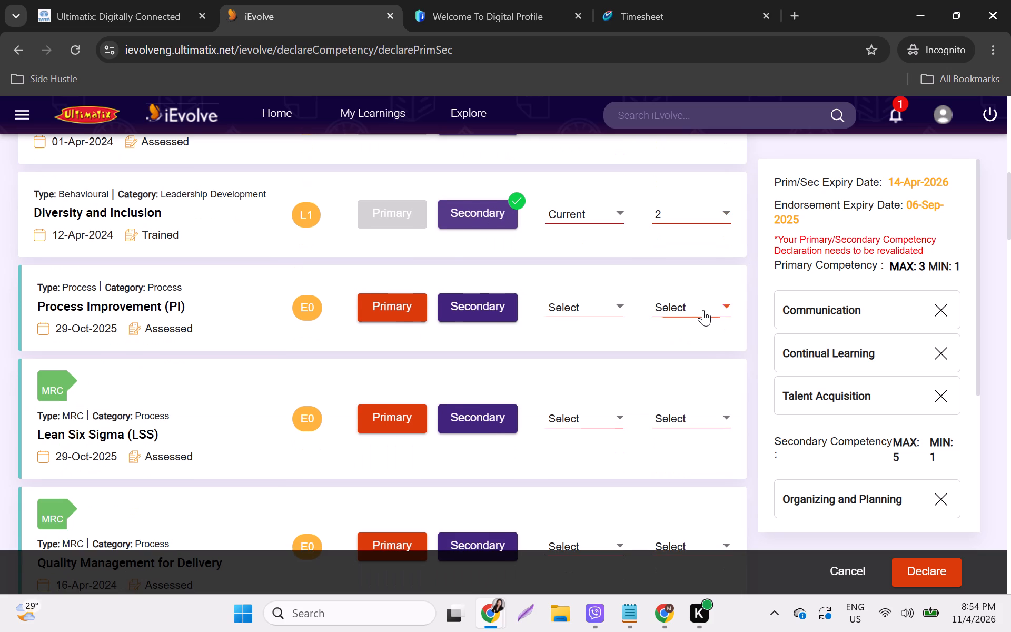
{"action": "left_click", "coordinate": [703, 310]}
Look through the rest of the competency list for the primary and secondary selections and their experience values.
{"action": "scroll", "coordinate": [698, 356], "scroll_direction": "down", "scroll_amount": 2}
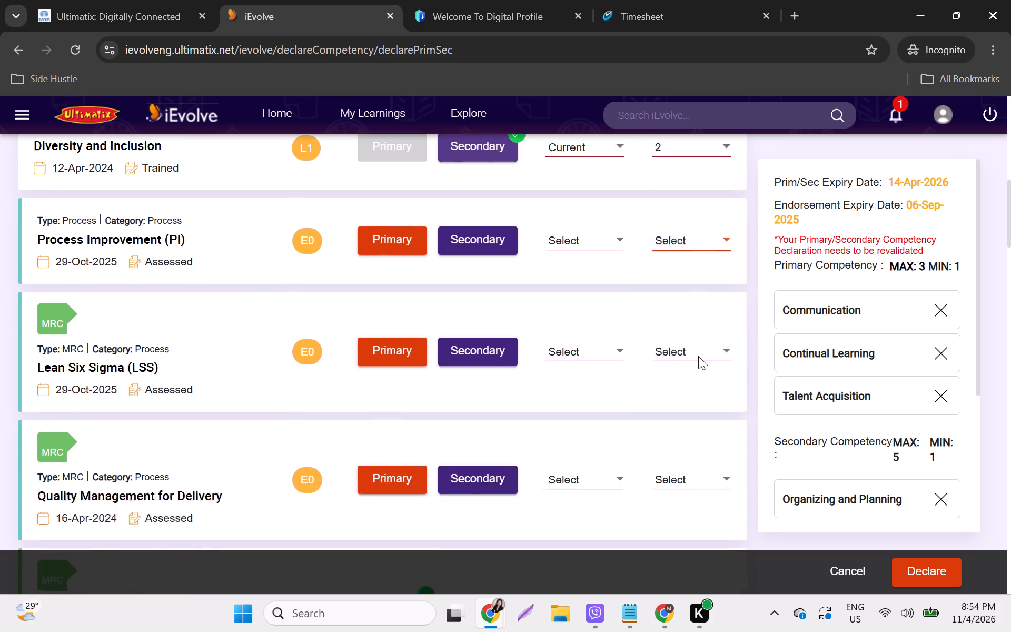
{"action": "scroll", "coordinate": [698, 352], "scroll_direction": "up", "scroll_amount": 2}
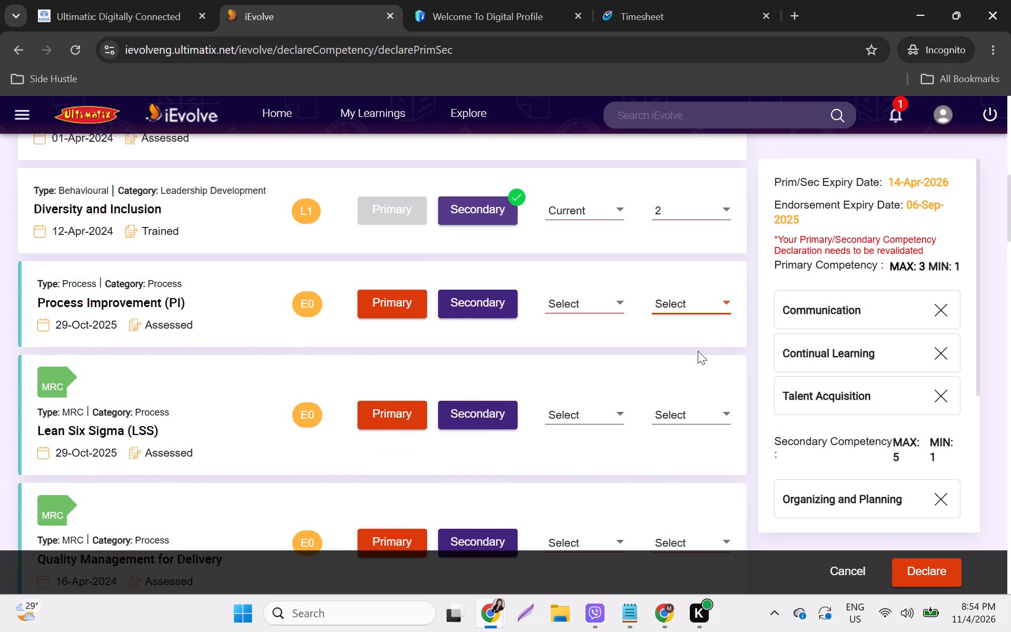
{"action": "scroll", "coordinate": [698, 348], "scroll_direction": "down", "scroll_amount": 10}
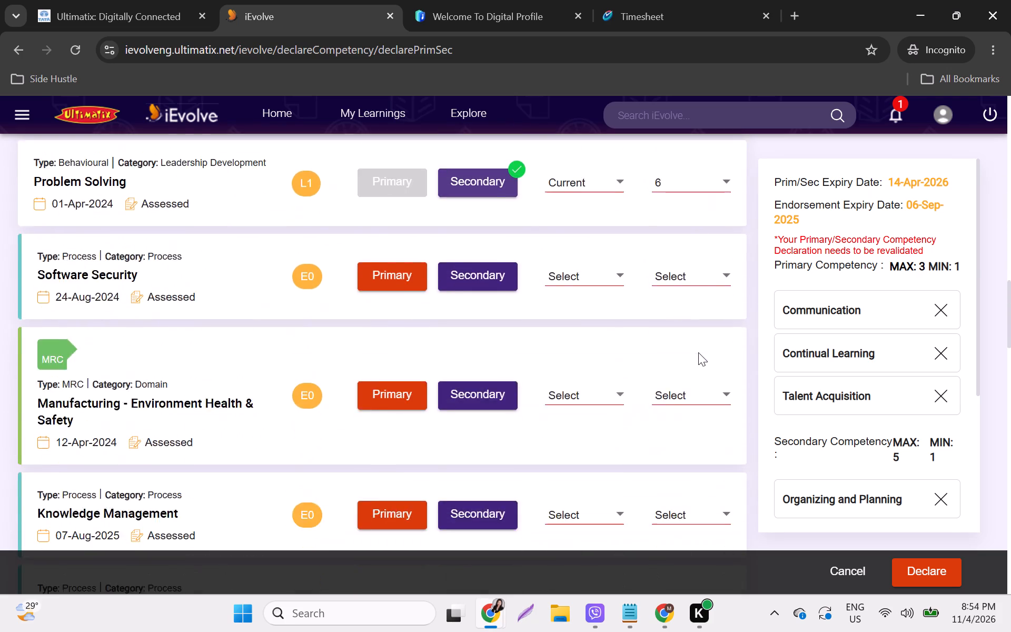
{"action": "scroll", "coordinate": [698, 352], "scroll_direction": "down", "scroll_amount": 20}
{"action": "scroll", "coordinate": [698, 352], "scroll_direction": "down", "scroll_amount": 6}
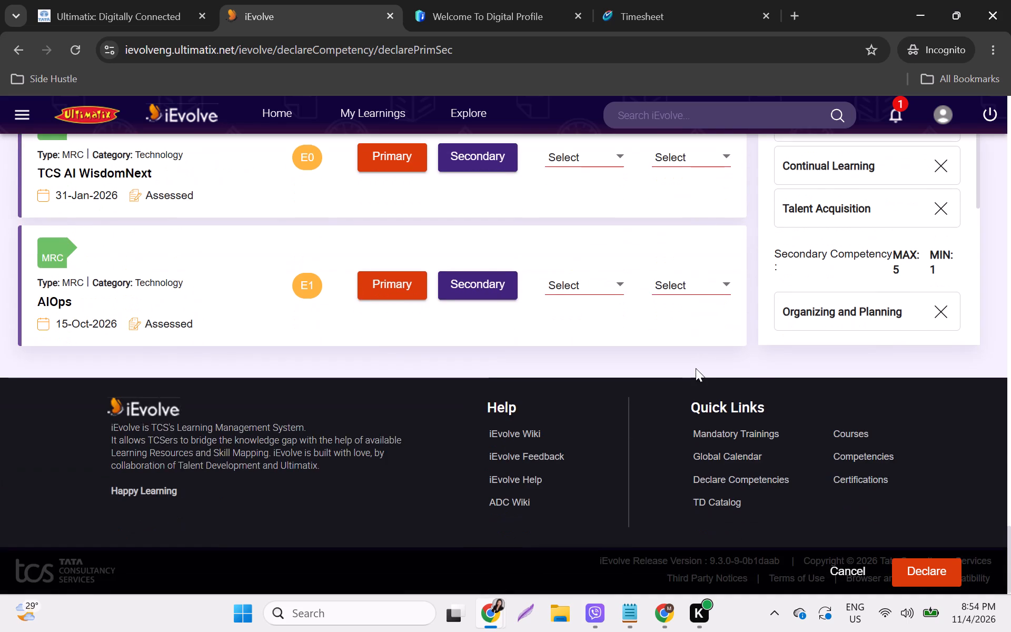
{"action": "scroll", "coordinate": [696, 368], "scroll_direction": "down", "scroll_amount": 1}
{"action": "scroll", "coordinate": [695, 368], "scroll_direction": "up", "scroll_amount": 20}
{"action": "scroll", "coordinate": [695, 368], "scroll_direction": "up", "scroll_amount": 6}
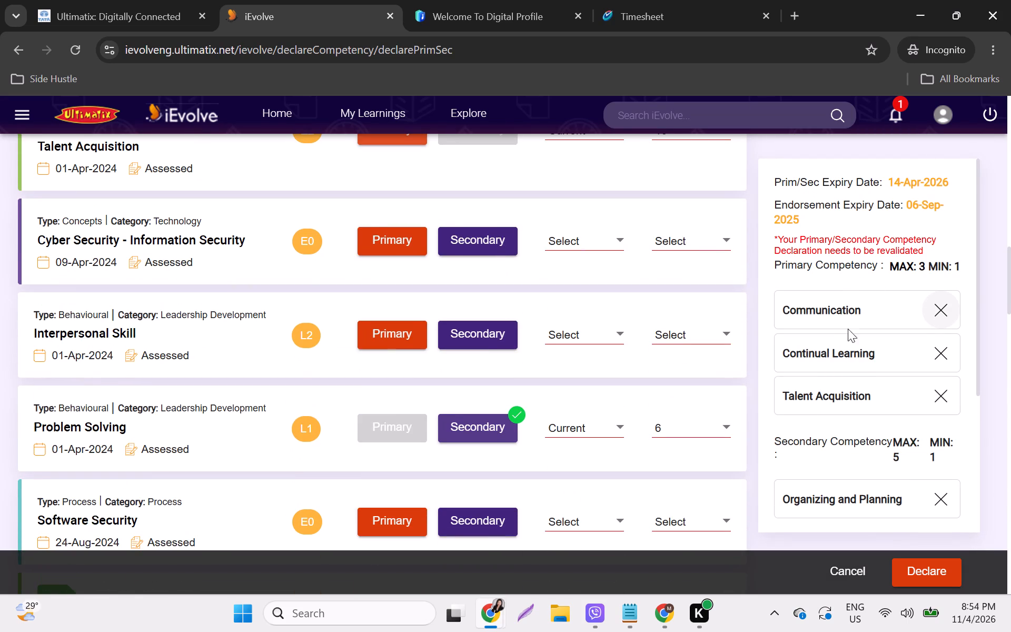
{"action": "scroll", "coordinate": [646, 361], "scroll_direction": "up", "scroll_amount": 17}
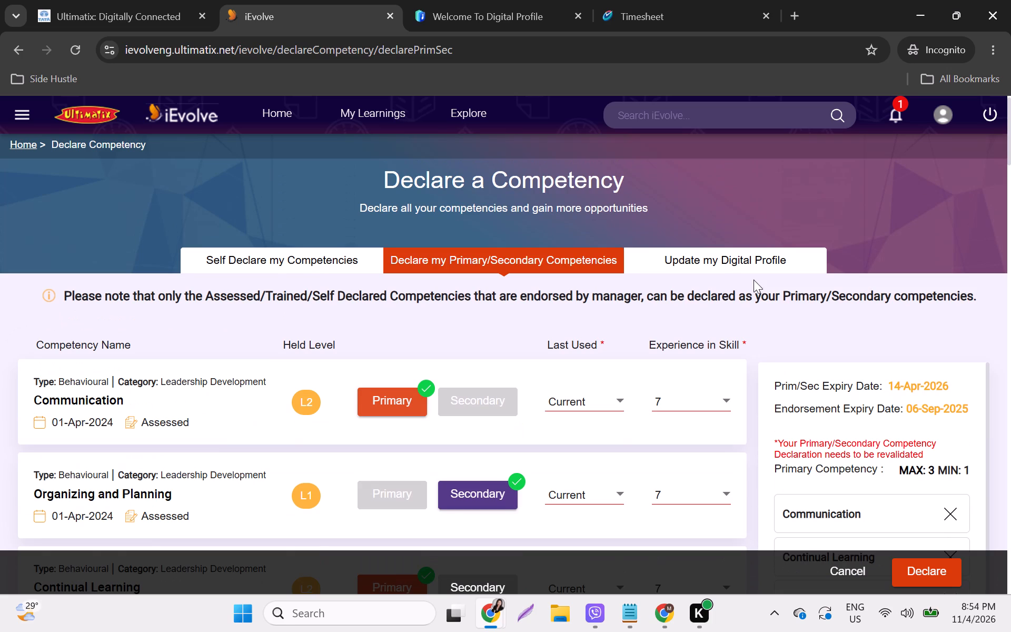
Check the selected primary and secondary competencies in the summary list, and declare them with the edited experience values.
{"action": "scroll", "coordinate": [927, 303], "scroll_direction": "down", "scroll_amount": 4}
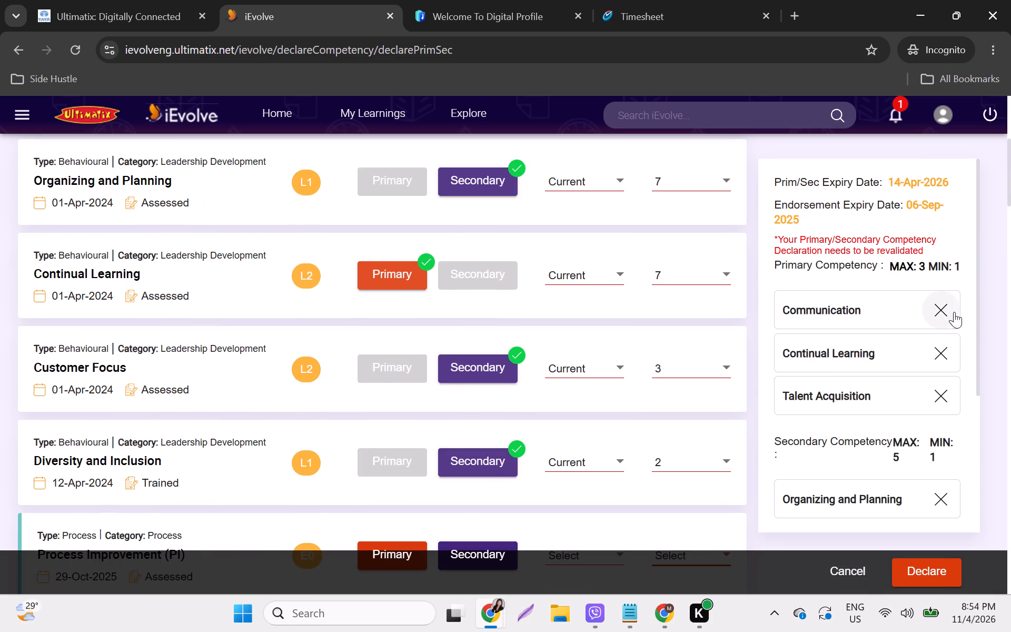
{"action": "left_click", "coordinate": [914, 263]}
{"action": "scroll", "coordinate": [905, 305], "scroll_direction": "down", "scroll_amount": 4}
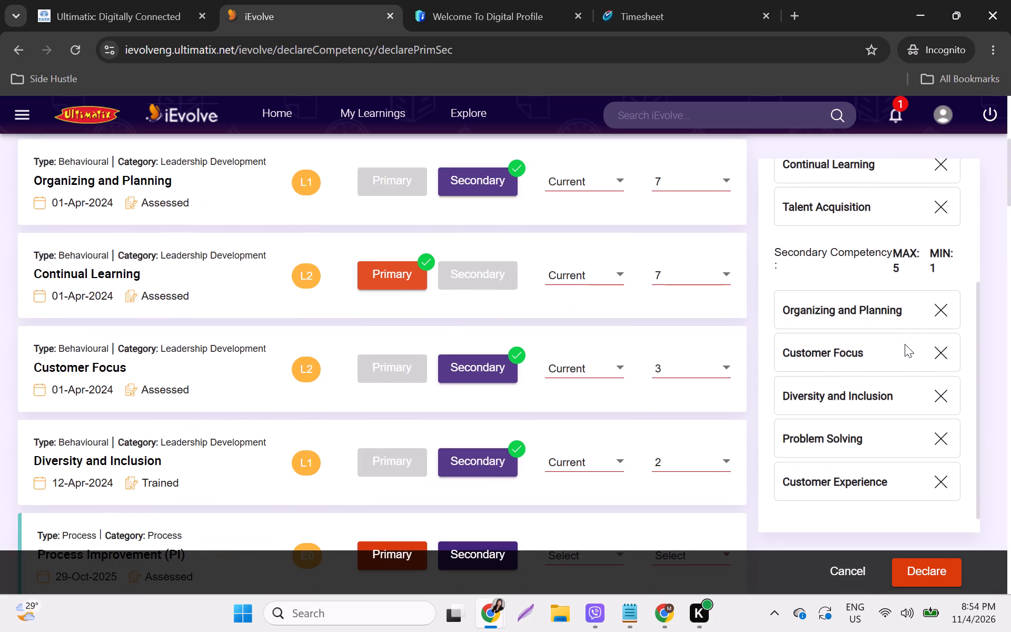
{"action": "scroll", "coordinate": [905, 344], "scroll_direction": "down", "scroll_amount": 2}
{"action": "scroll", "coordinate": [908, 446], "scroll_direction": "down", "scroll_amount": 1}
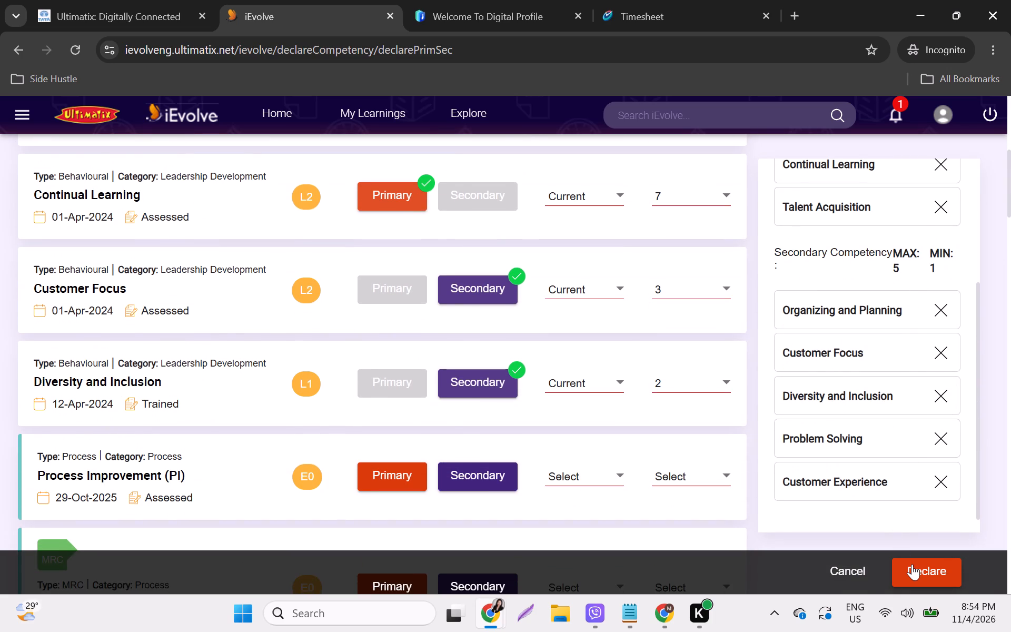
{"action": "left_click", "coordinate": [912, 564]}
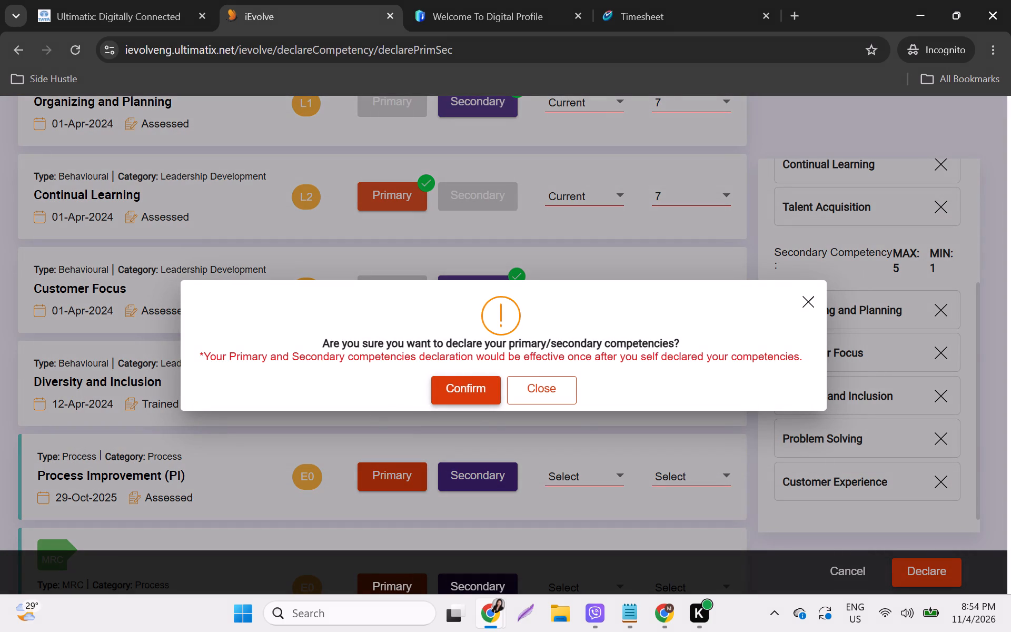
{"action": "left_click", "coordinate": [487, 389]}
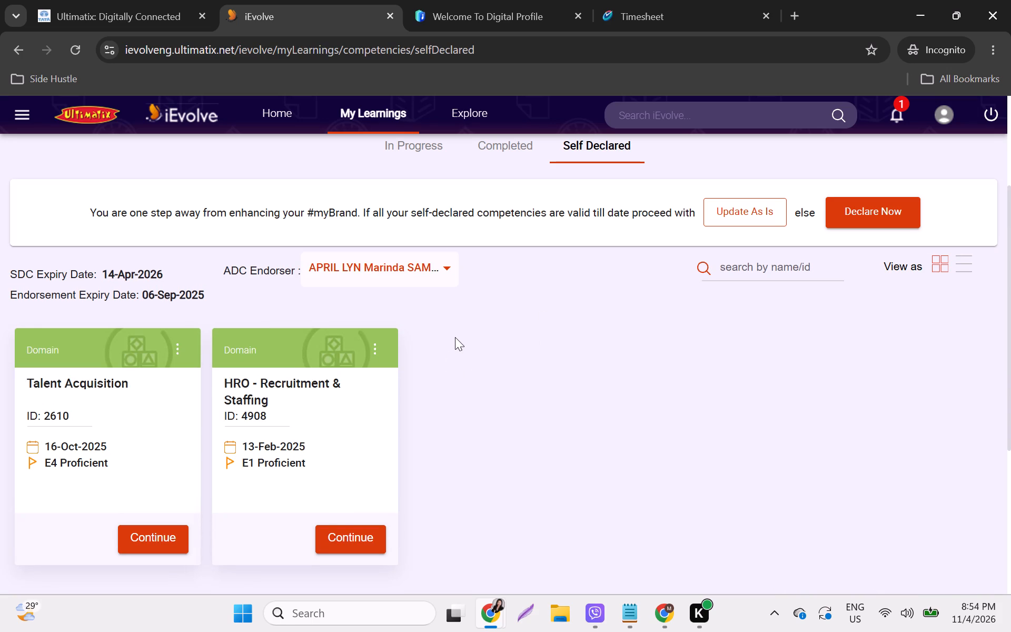
Review the self-declared competencies and the available ADC endorsers, continuing with the declaration when prompted.
{"action": "scroll", "coordinate": [455, 335], "scroll_direction": "down", "scroll_amount": 3}
{"action": "scroll", "coordinate": [457, 335], "scroll_direction": "up", "scroll_amount": 10}
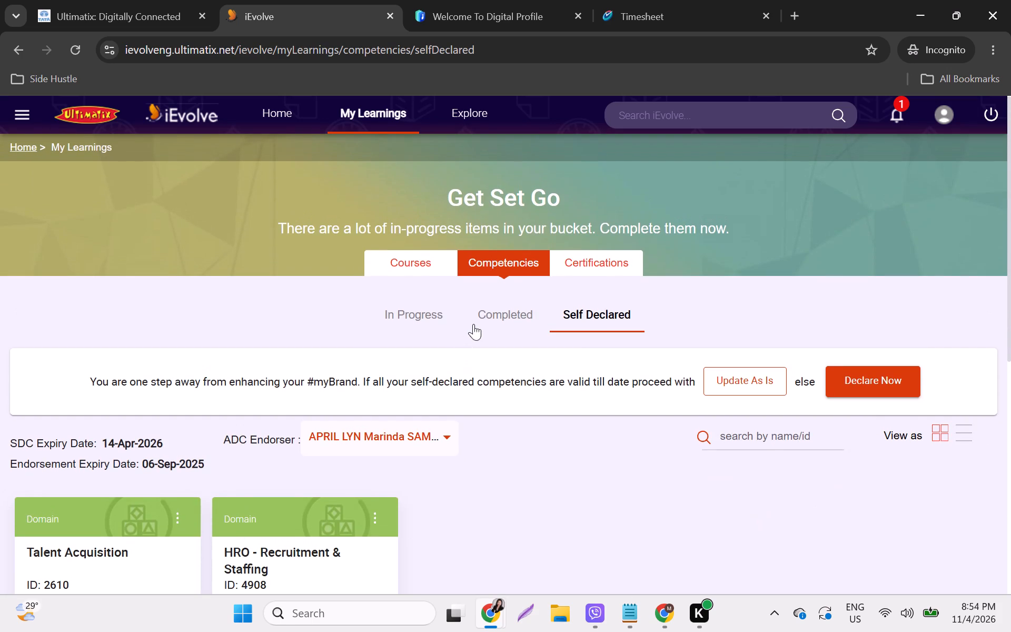
{"action": "left_click", "coordinate": [512, 323]}
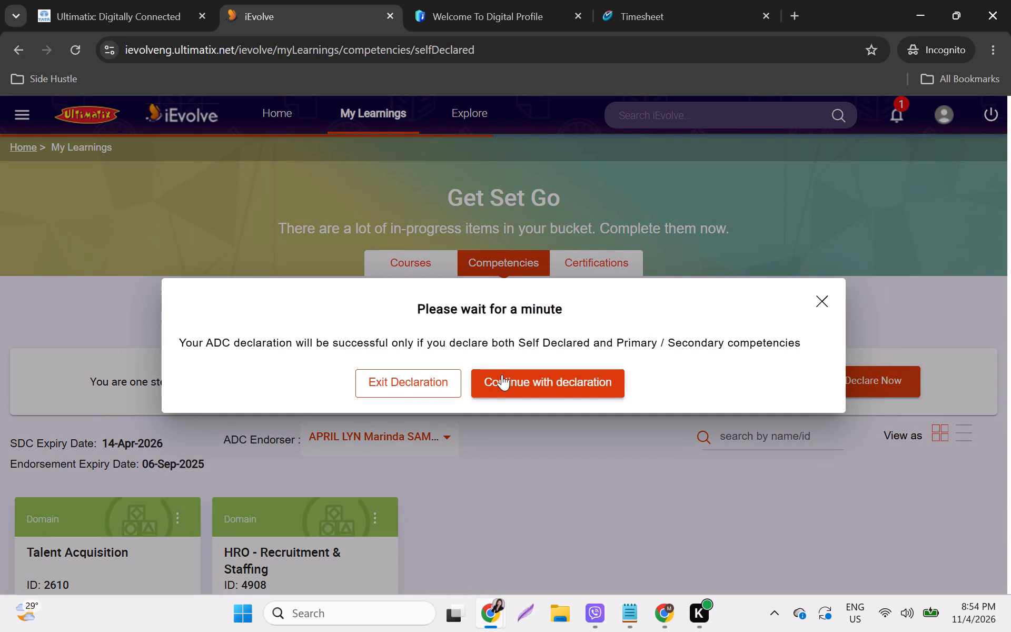
{"action": "left_click", "coordinate": [510, 379]}
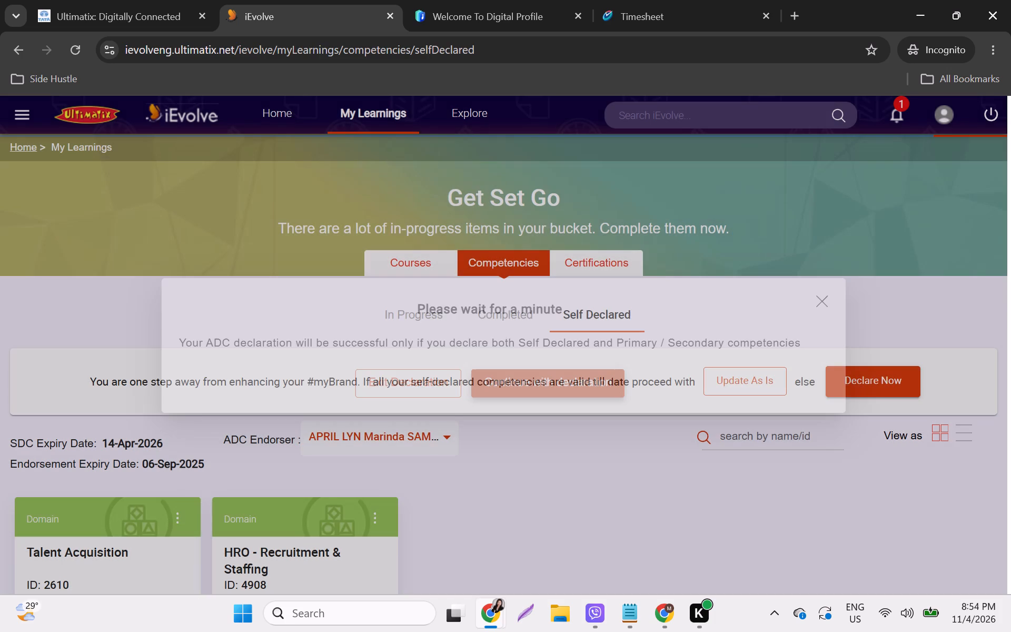
{"action": "scroll", "coordinate": [665, 395], "scroll_direction": "down", "scroll_amount": 3}
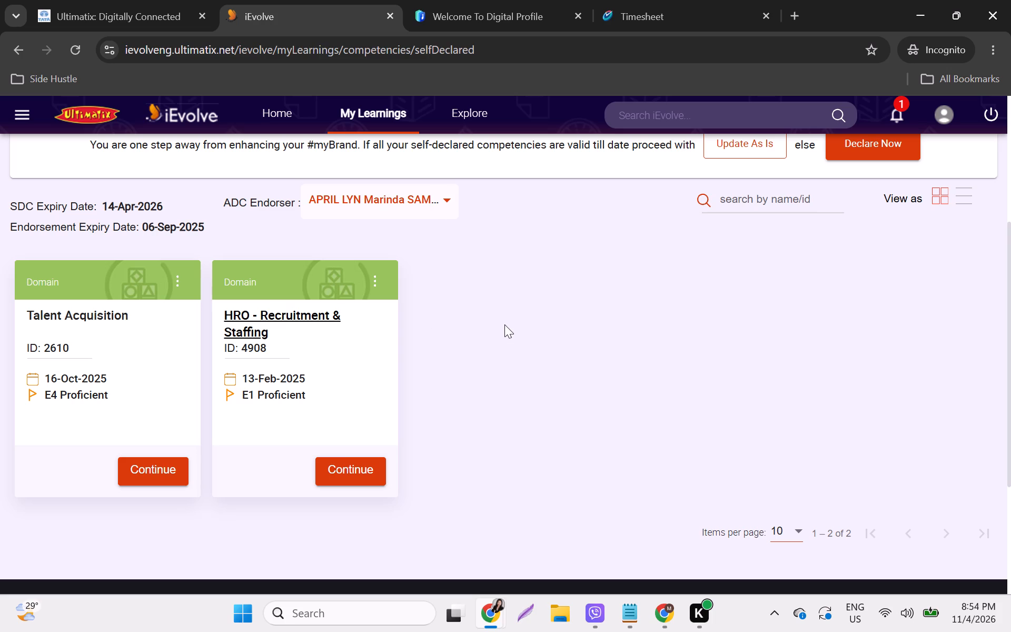
{"action": "scroll", "coordinate": [553, 325], "scroll_direction": "up", "scroll_amount": 1}
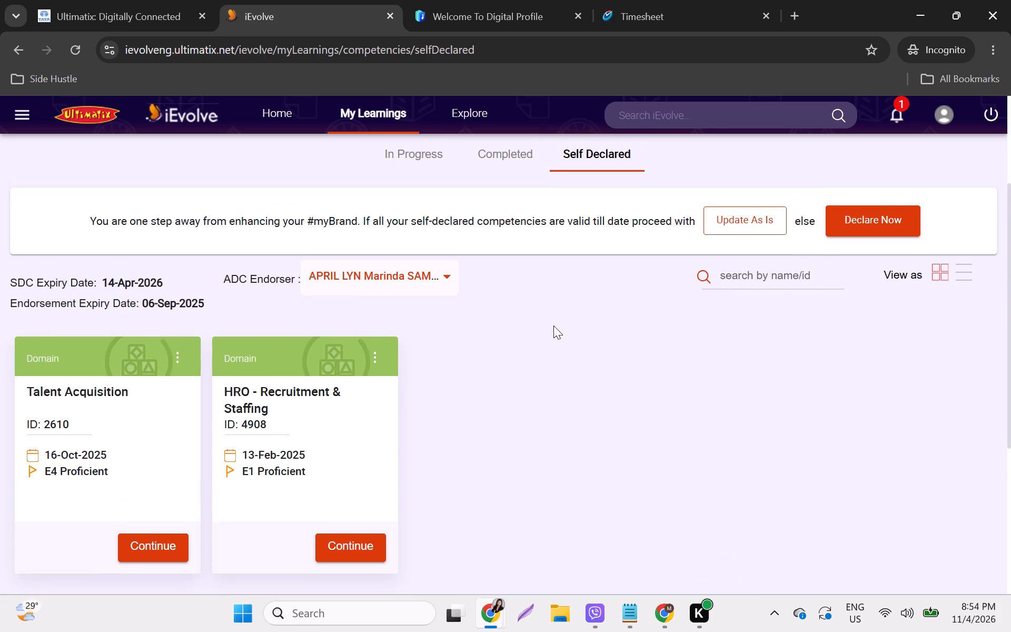
{"action": "left_click", "coordinate": [445, 279]}
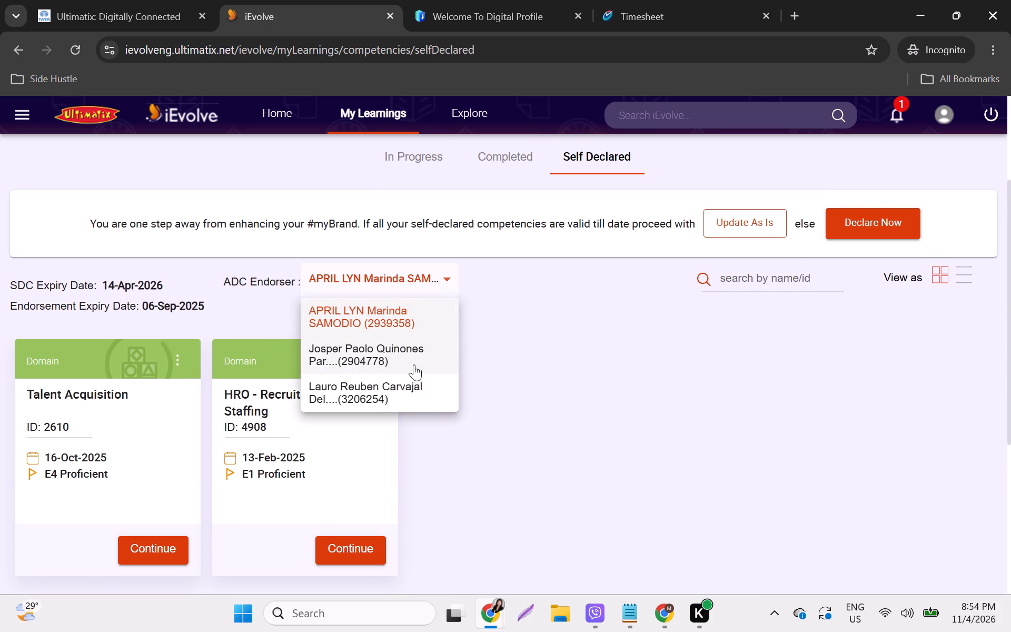
{"action": "scroll", "coordinate": [415, 355], "scroll_direction": "down", "scroll_amount": 2}
{"action": "scroll", "coordinate": [514, 289], "scroll_direction": "up", "scroll_amount": 3}
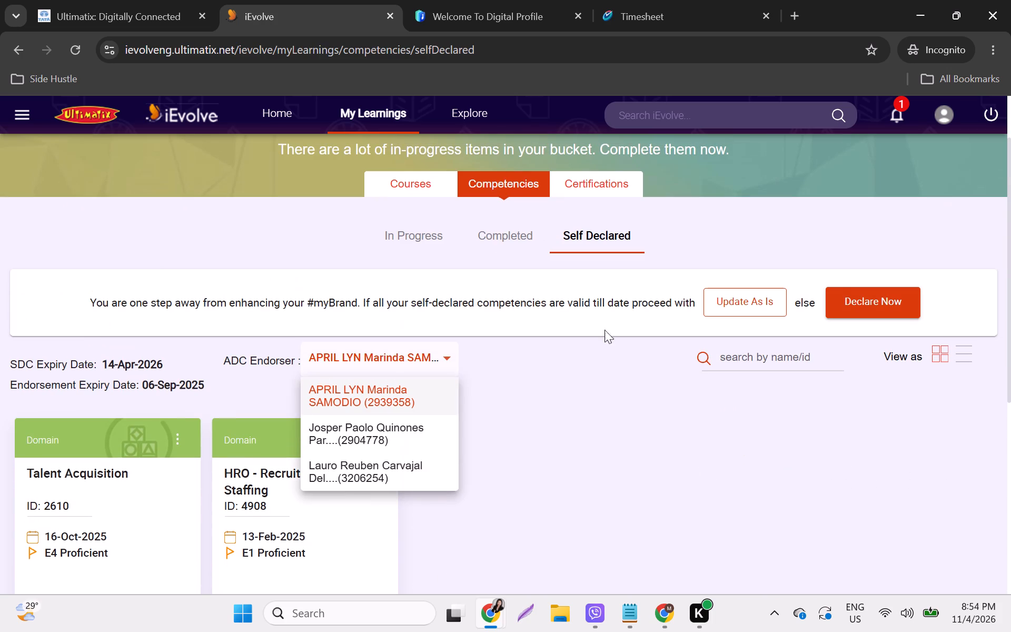
{"action": "left_click", "coordinate": [530, 396]}
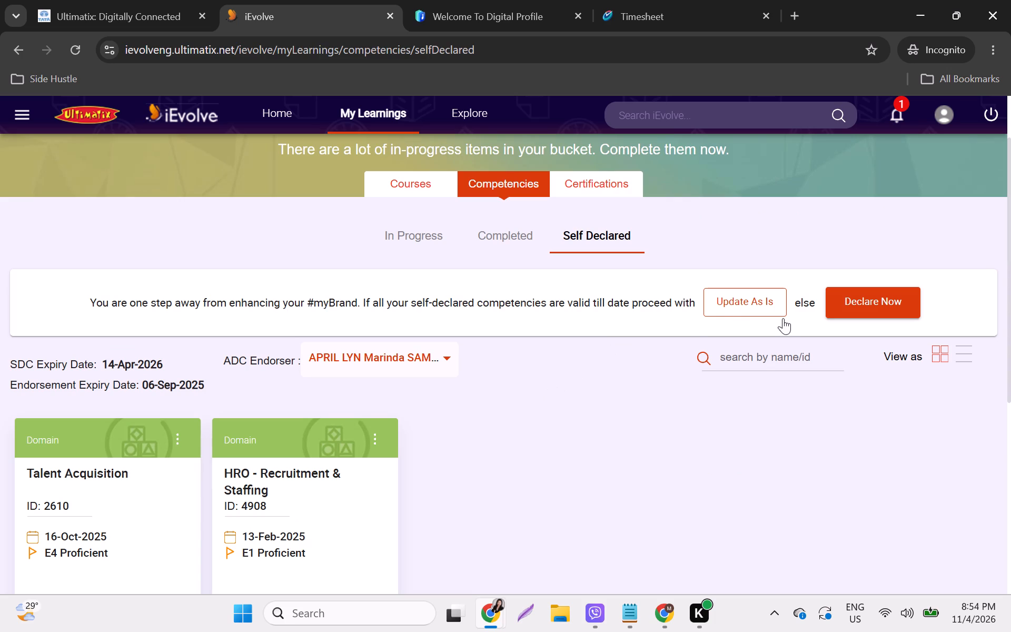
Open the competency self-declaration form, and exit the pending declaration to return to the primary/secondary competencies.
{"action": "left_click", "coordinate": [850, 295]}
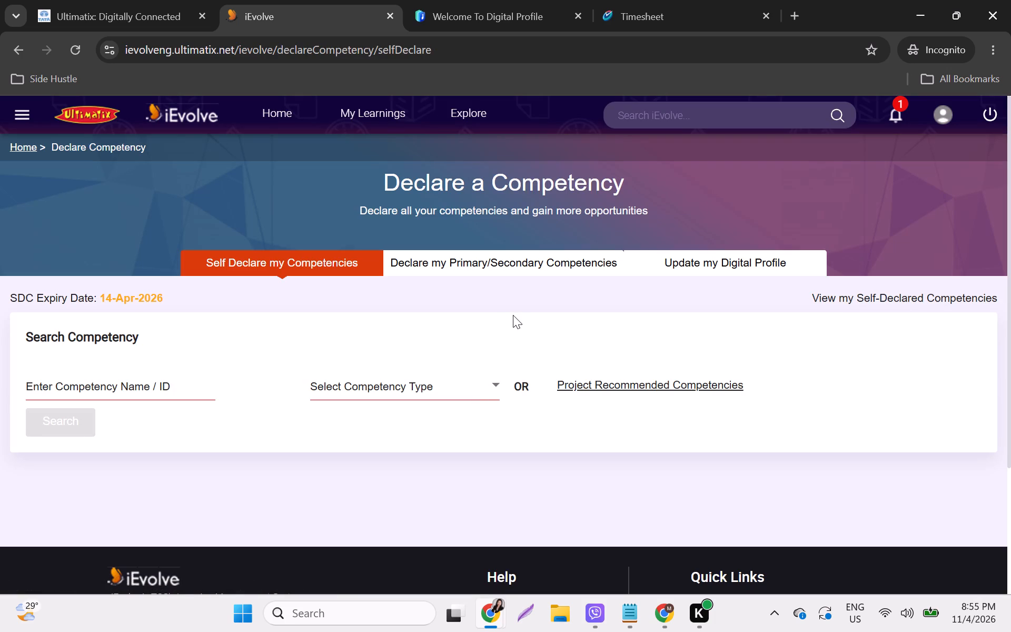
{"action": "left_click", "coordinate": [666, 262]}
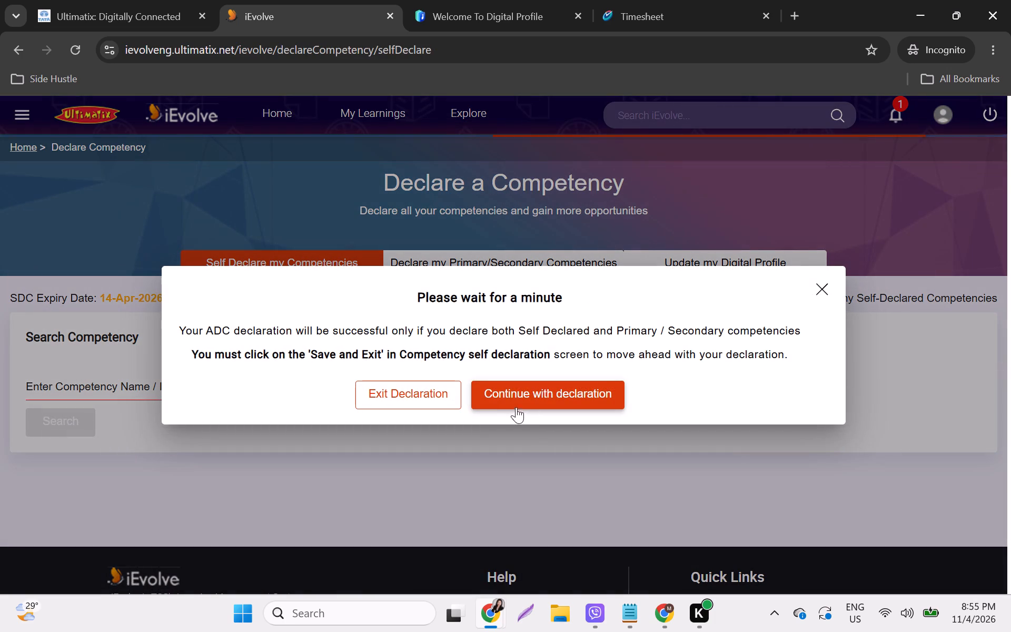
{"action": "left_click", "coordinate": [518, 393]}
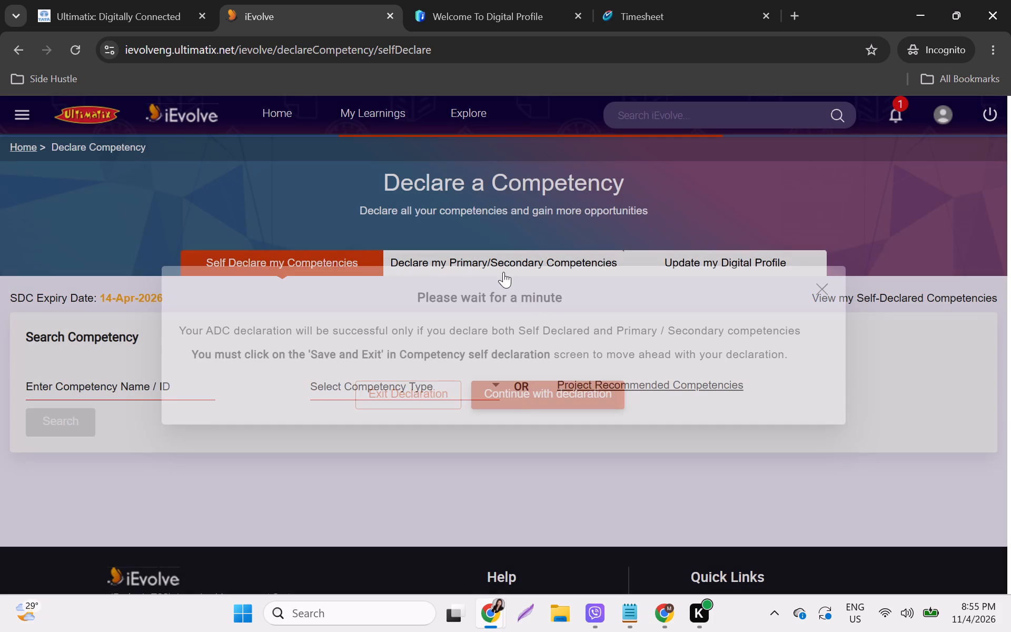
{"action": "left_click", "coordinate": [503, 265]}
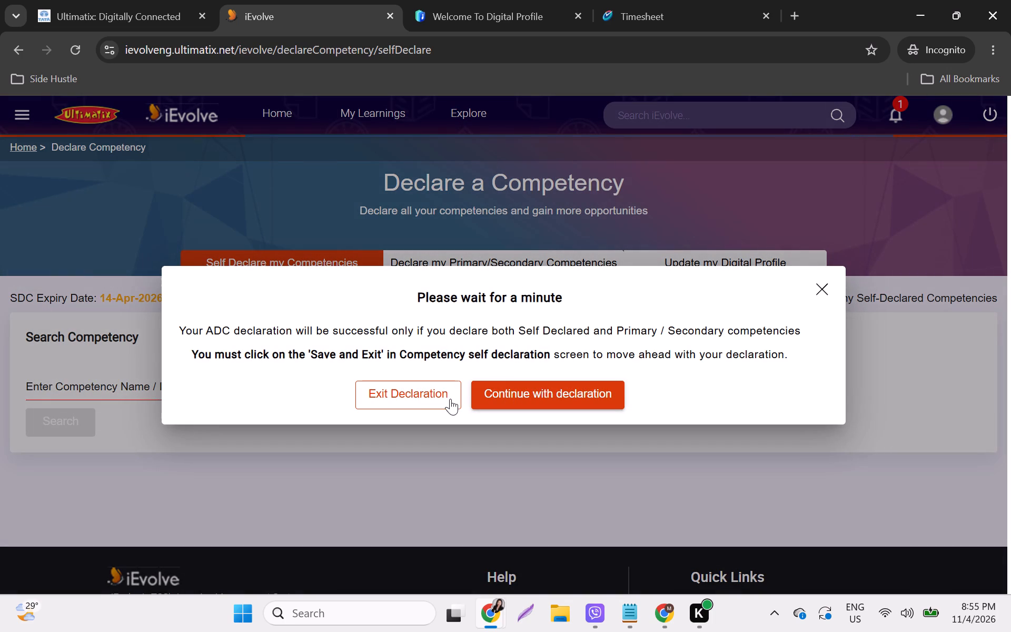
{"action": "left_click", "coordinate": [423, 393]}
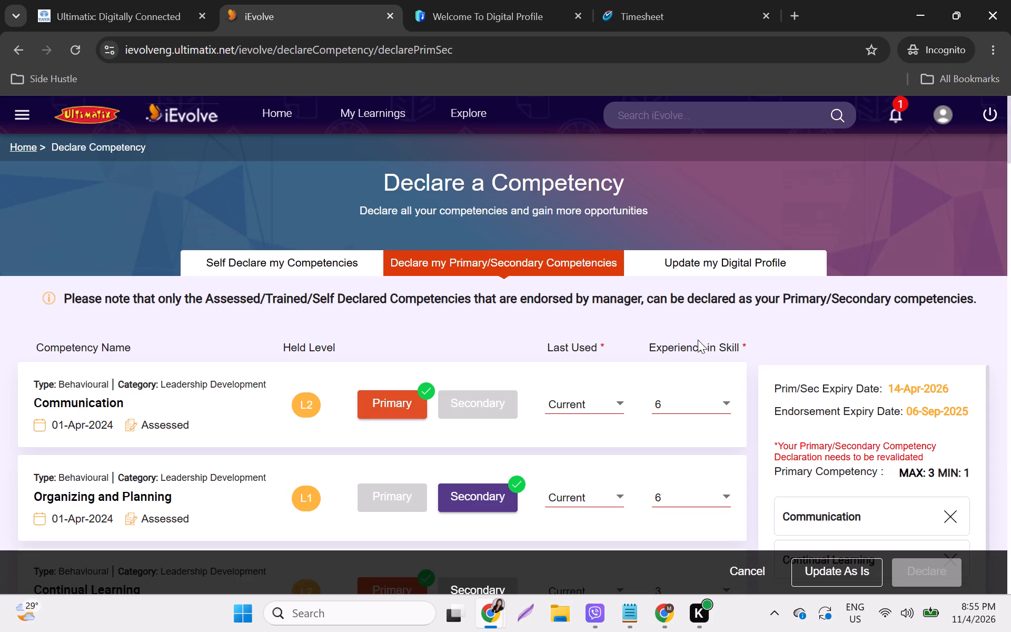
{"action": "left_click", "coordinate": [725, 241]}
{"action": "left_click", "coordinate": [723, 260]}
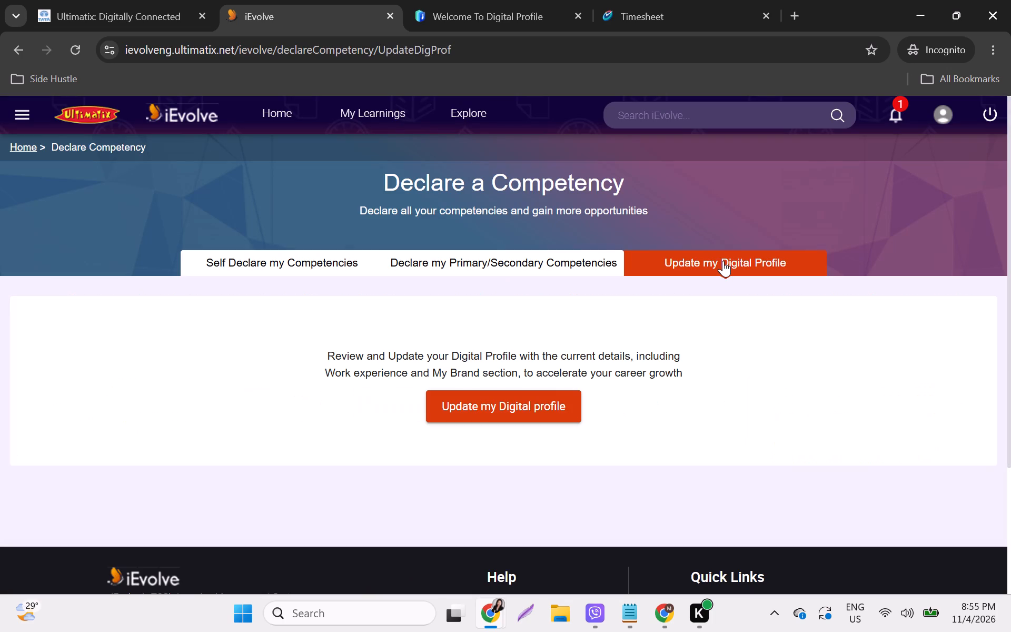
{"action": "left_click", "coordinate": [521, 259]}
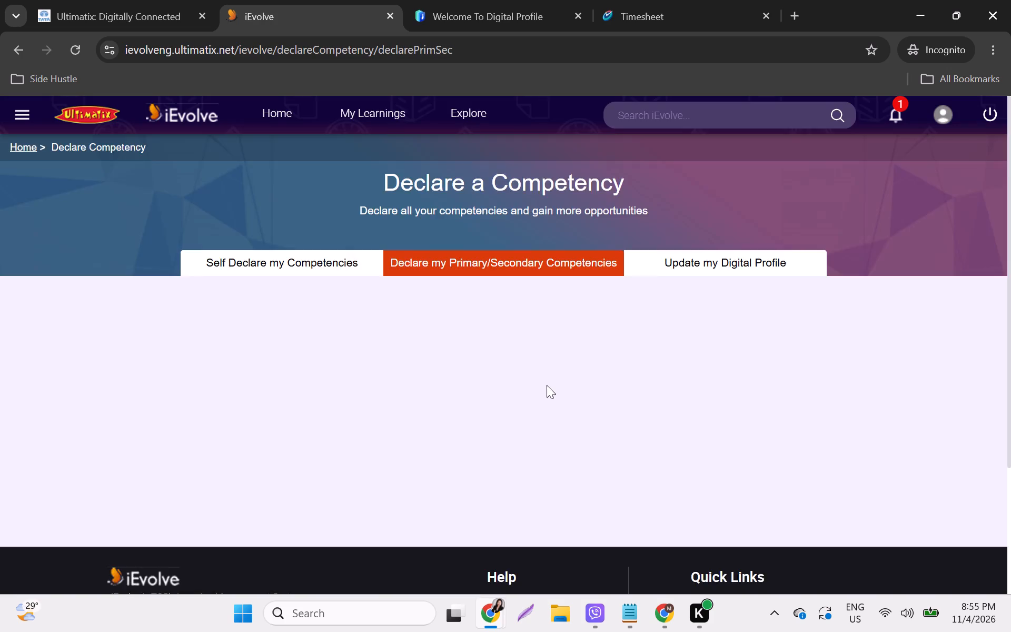
Redeclare the primary and secondary competencies as they are, and confirm the declaration.
{"action": "scroll", "coordinate": [550, 384], "scroll_direction": "down", "scroll_amount": 7}
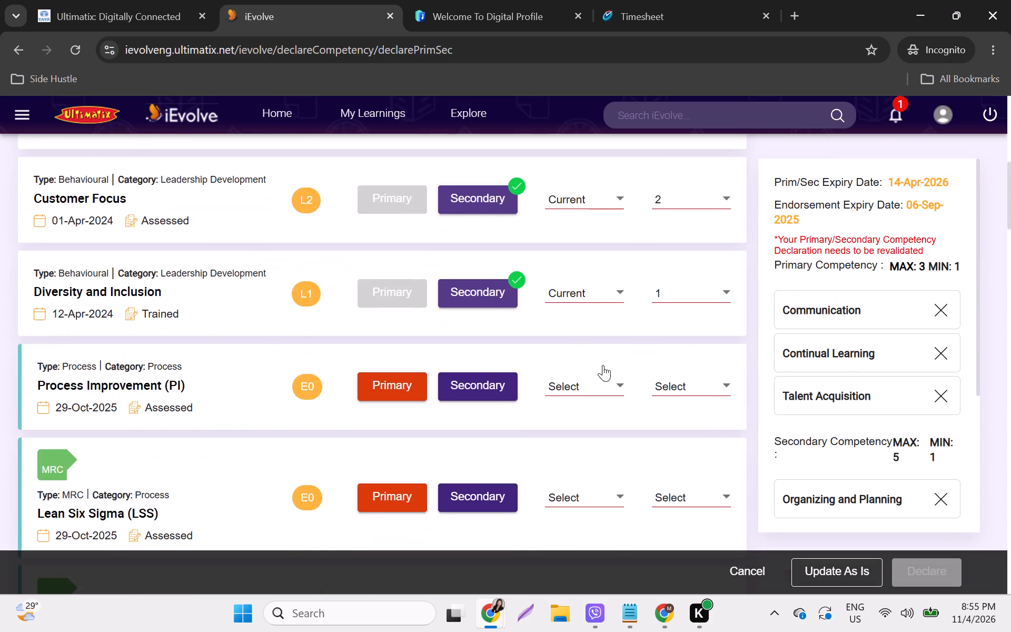
{"action": "scroll", "coordinate": [683, 342], "scroll_direction": "down", "scroll_amount": 20}
{"action": "scroll", "coordinate": [683, 342], "scroll_direction": "down", "scroll_amount": 11}
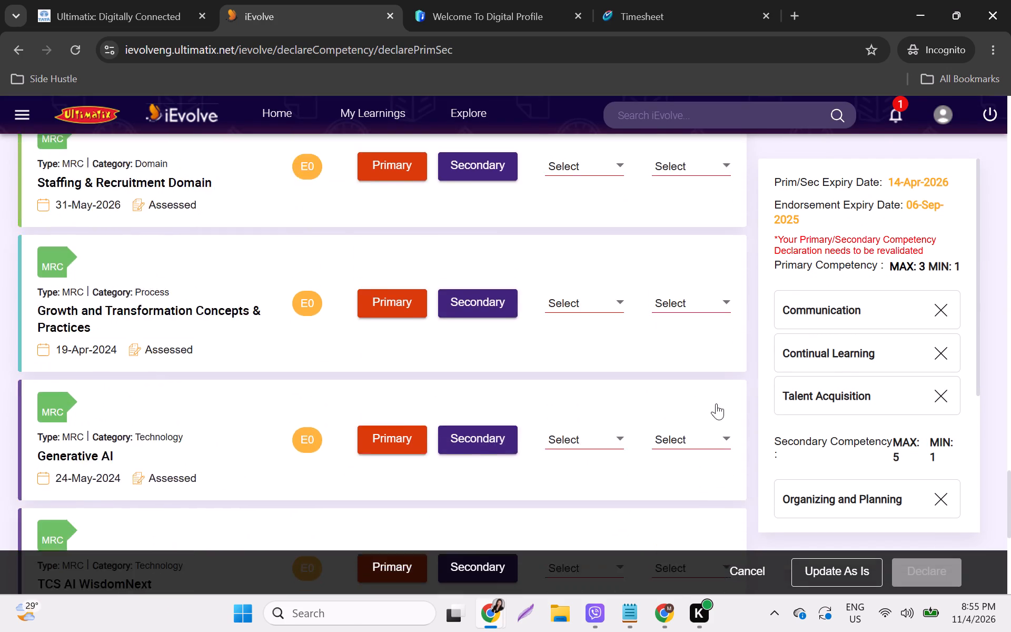
{"action": "scroll", "coordinate": [716, 403], "scroll_direction": "down", "scroll_amount": 7}
{"action": "left_click", "coordinate": [825, 579]}
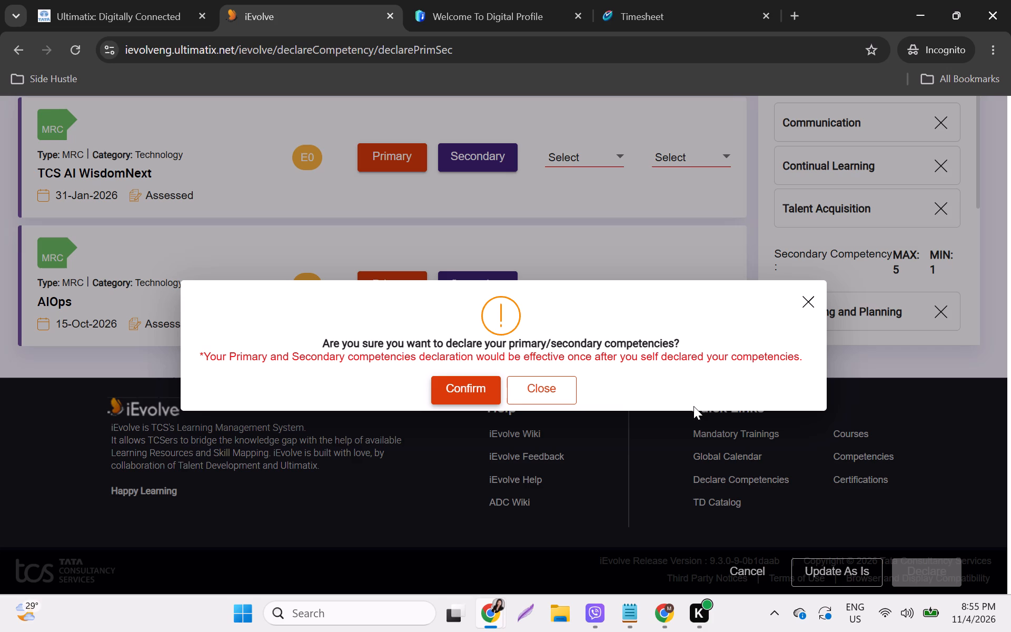
{"action": "left_click", "coordinate": [475, 389]}
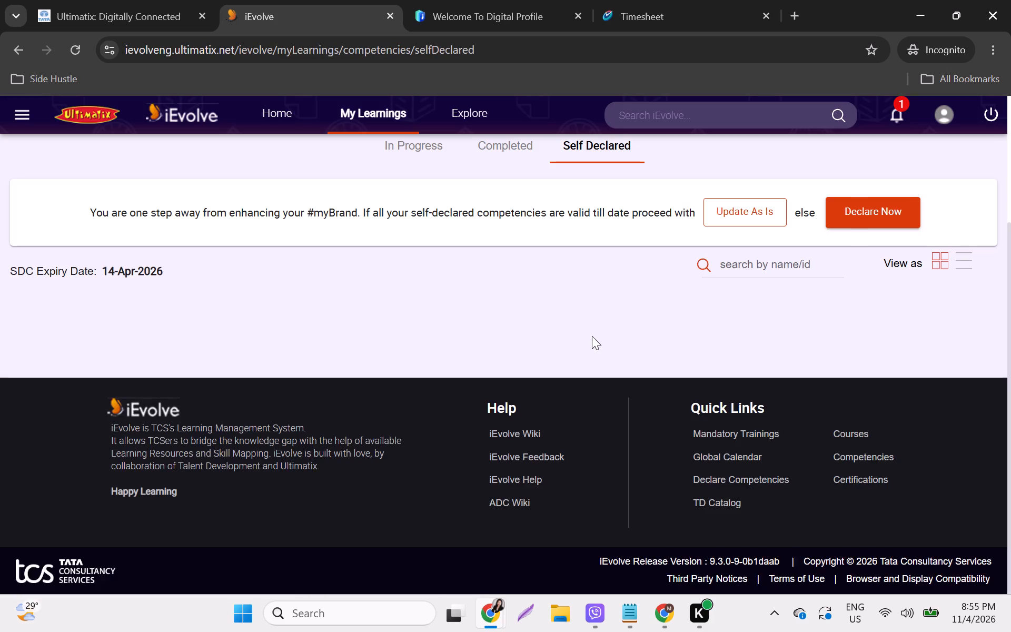
Redeclare the self-declared Talent Acquisition and HRO - Recruitment & Staffing competencies as they are, and confirm.
{"action": "scroll", "coordinate": [546, 331], "scroll_direction": "up", "scroll_amount": 7}
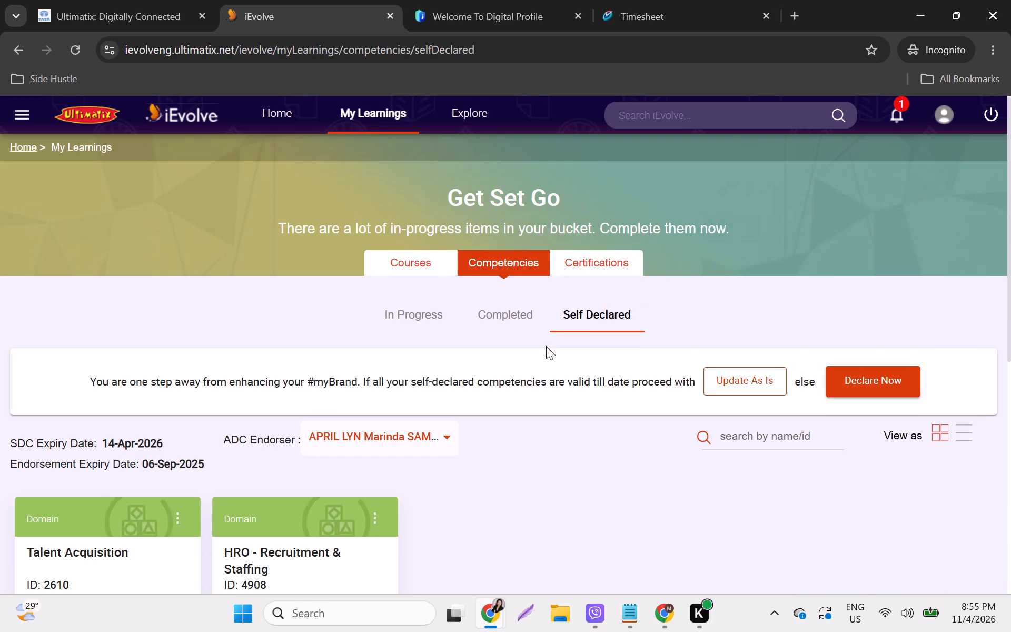
{"action": "scroll", "coordinate": [642, 317], "scroll_direction": "down", "scroll_amount": 3}
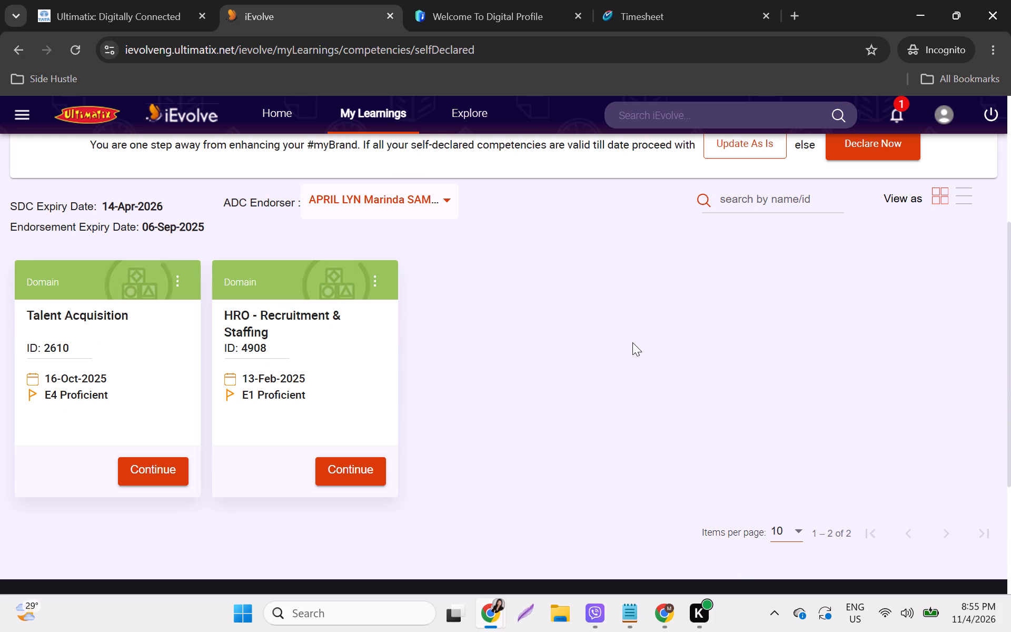
{"action": "scroll", "coordinate": [634, 388], "scroll_direction": "up", "scroll_amount": 4}
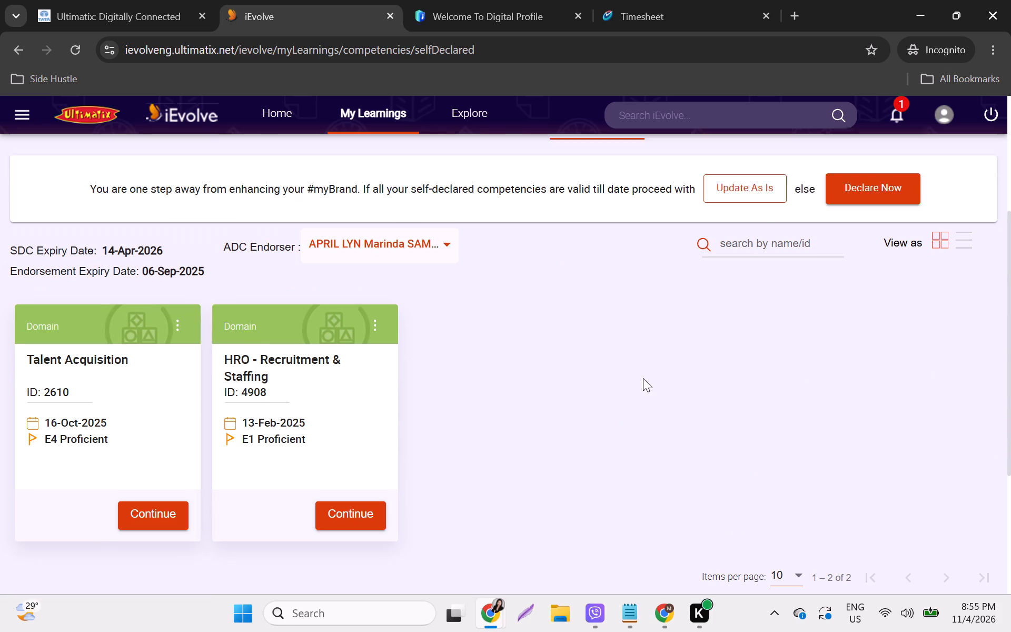
{"action": "scroll", "coordinate": [583, 357], "scroll_direction": "down", "scroll_amount": 1}
{"action": "scroll", "coordinate": [583, 357], "scroll_direction": "up", "scroll_amount": 1}
{"action": "scroll", "coordinate": [625, 342], "scroll_direction": "down", "scroll_amount": 2}
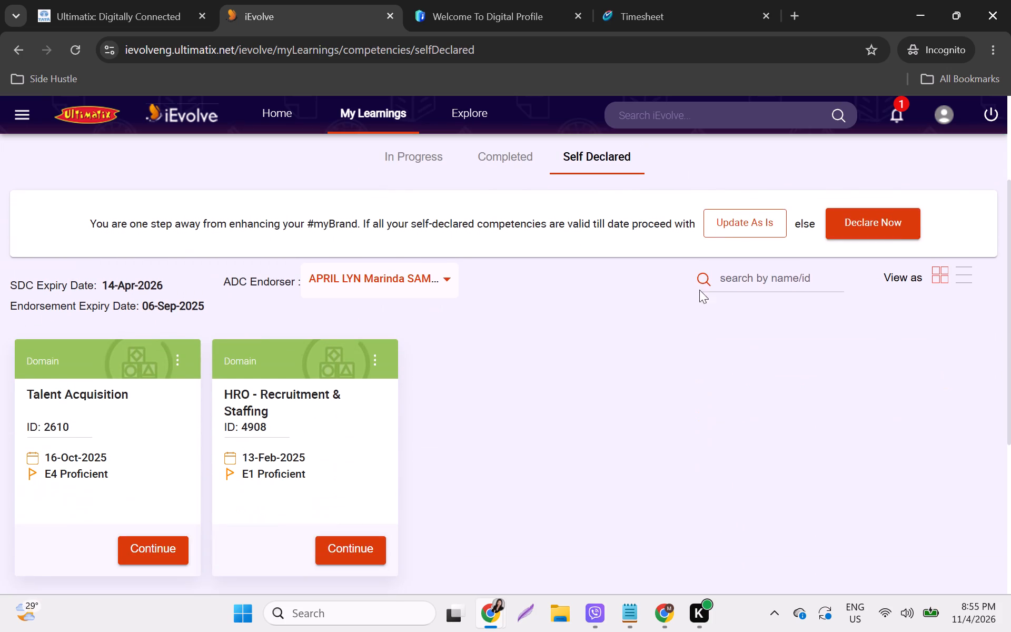
{"action": "left_click", "coordinate": [723, 220]}
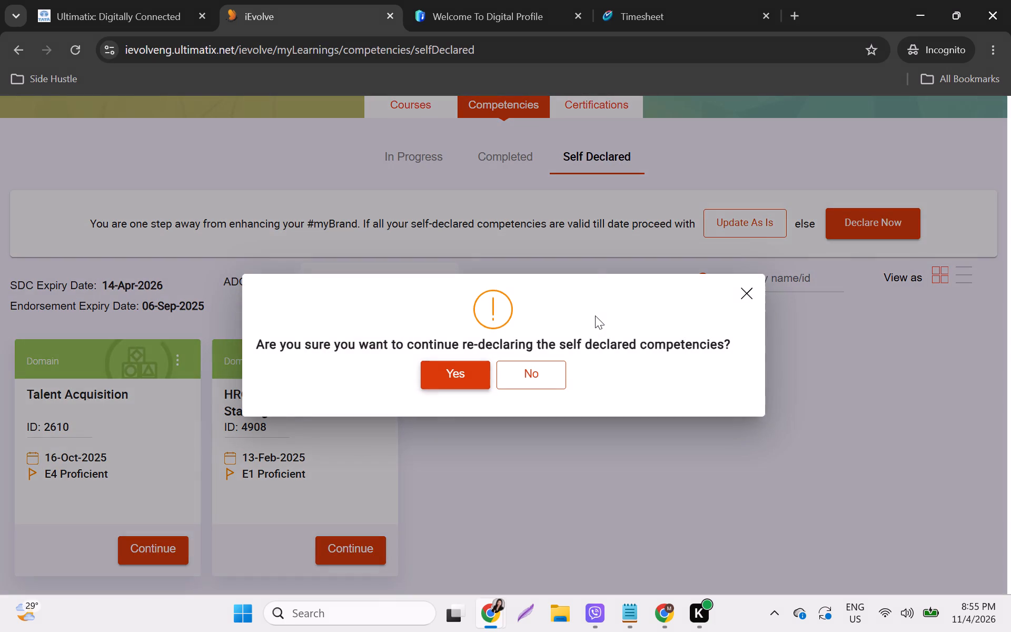
{"action": "left_click", "coordinate": [470, 374]}
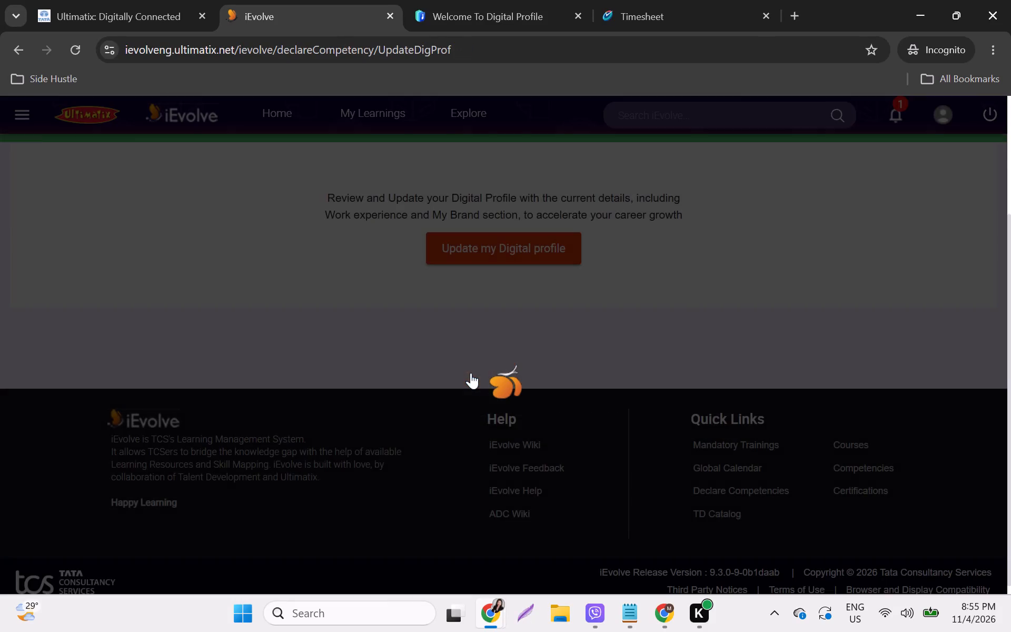
Open the digital profile from the competency declaration page and check its completeness and DP compliance status.
{"action": "scroll", "coordinate": [520, 307], "scroll_direction": "up", "scroll_amount": 8}
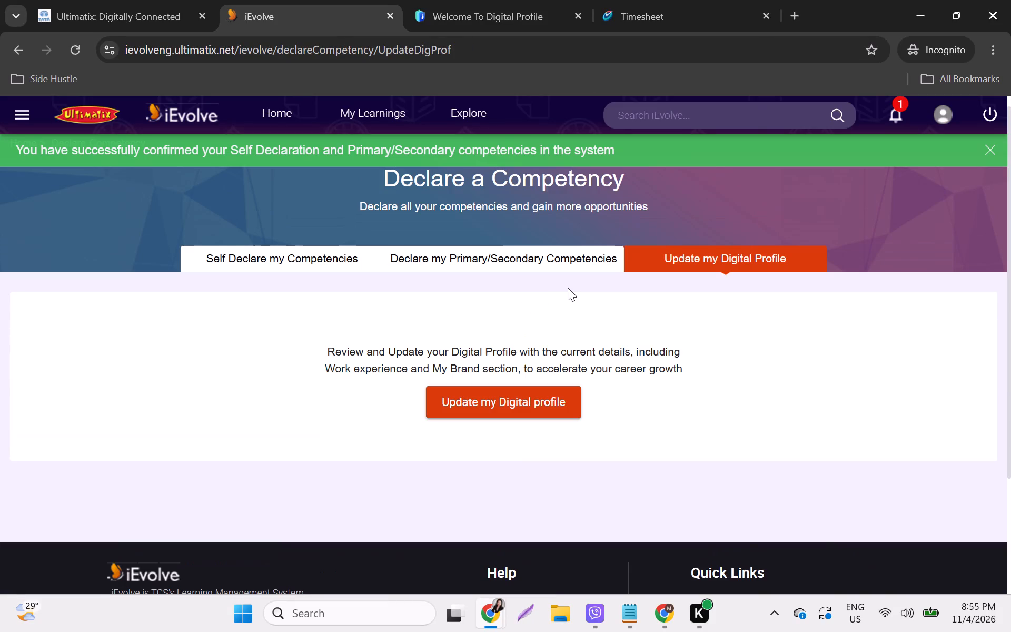
{"action": "left_click", "coordinate": [470, 408]}
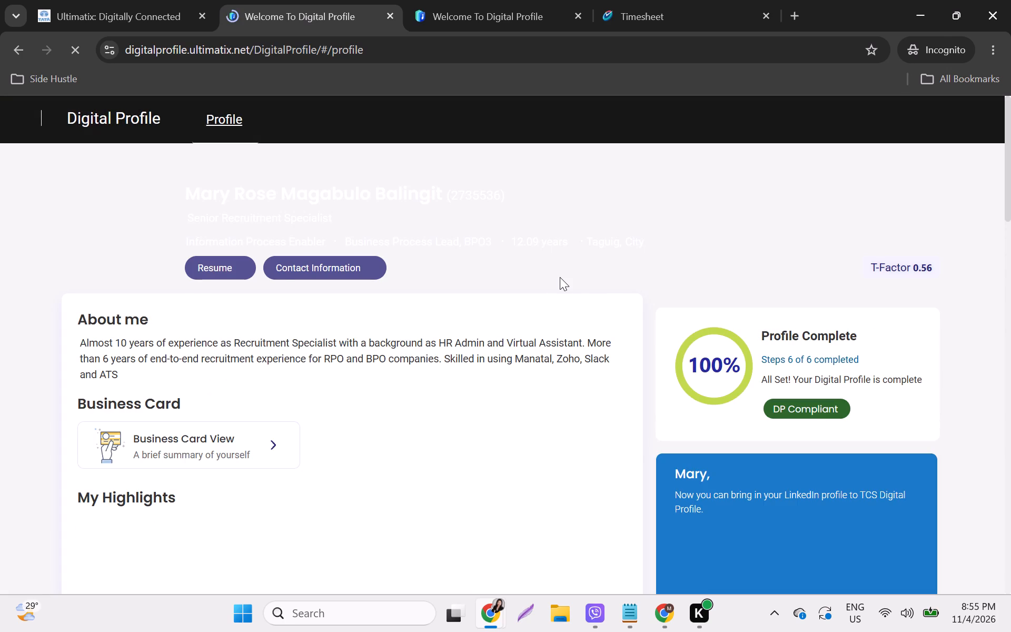
{"action": "scroll", "coordinate": [573, 275], "scroll_direction": "down", "scroll_amount": 1}
{"action": "left_click", "coordinate": [790, 333]}
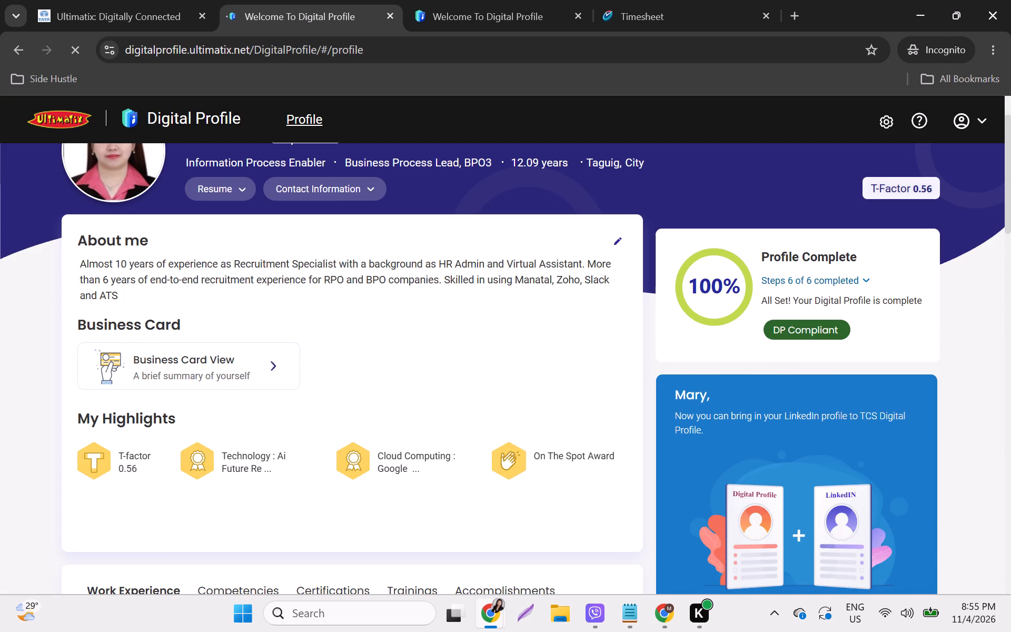
{"action": "scroll", "coordinate": [544, 360], "scroll_direction": "down", "scroll_amount": 3}
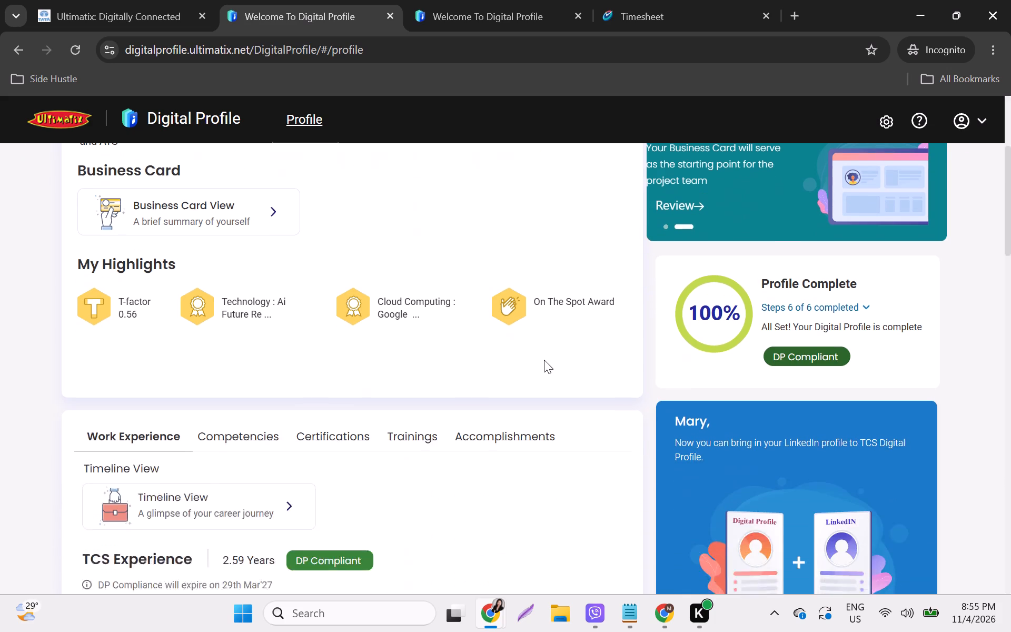
{"action": "scroll", "coordinate": [544, 360], "scroll_direction": "down", "scroll_amount": 1}
{"action": "scroll", "coordinate": [544, 360], "scroll_direction": "up", "scroll_amount": 5}
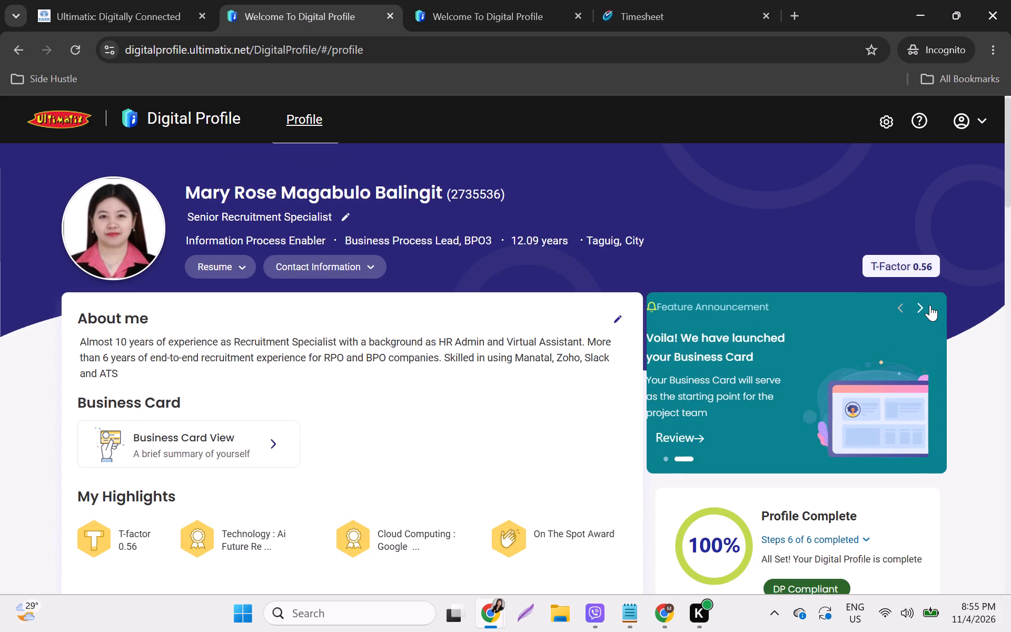
{"action": "left_click", "coordinate": [924, 308]}
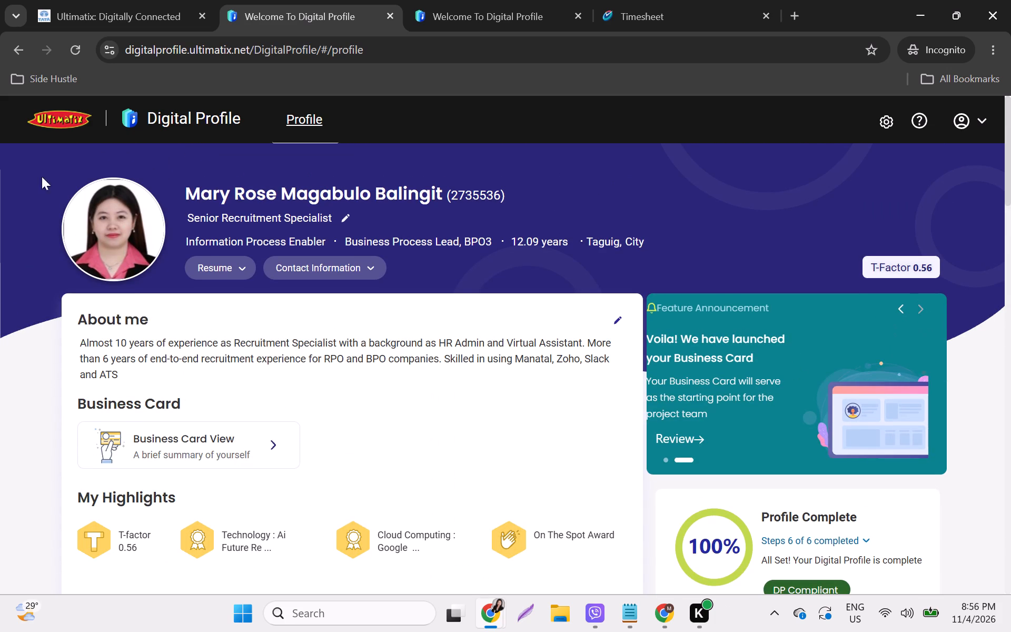
{"action": "scroll", "coordinate": [385, 340], "scroll_direction": "up", "scroll_amount": 8}
Return to the Ultimatix portal's menu home.
{"action": "left_click", "coordinate": [119, 4]}
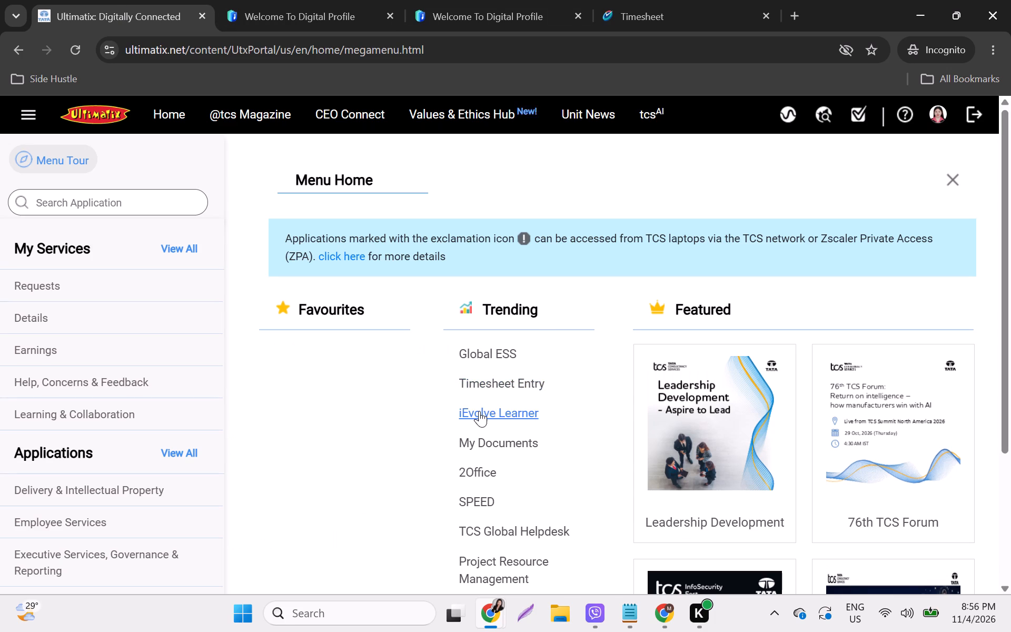
Open iEvolve Learner from the trending applications and check the compliance and competency profile statuses on its home page.
{"action": "left_click", "coordinate": [479, 411]}
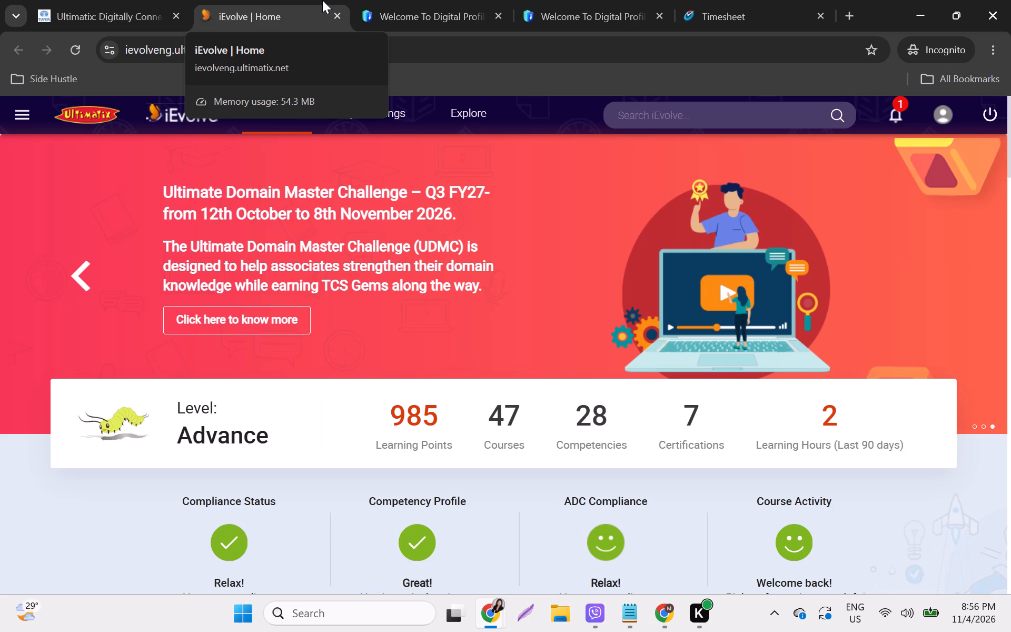
{"action": "scroll", "coordinate": [490, 427], "scroll_direction": "down", "scroll_amount": 2}
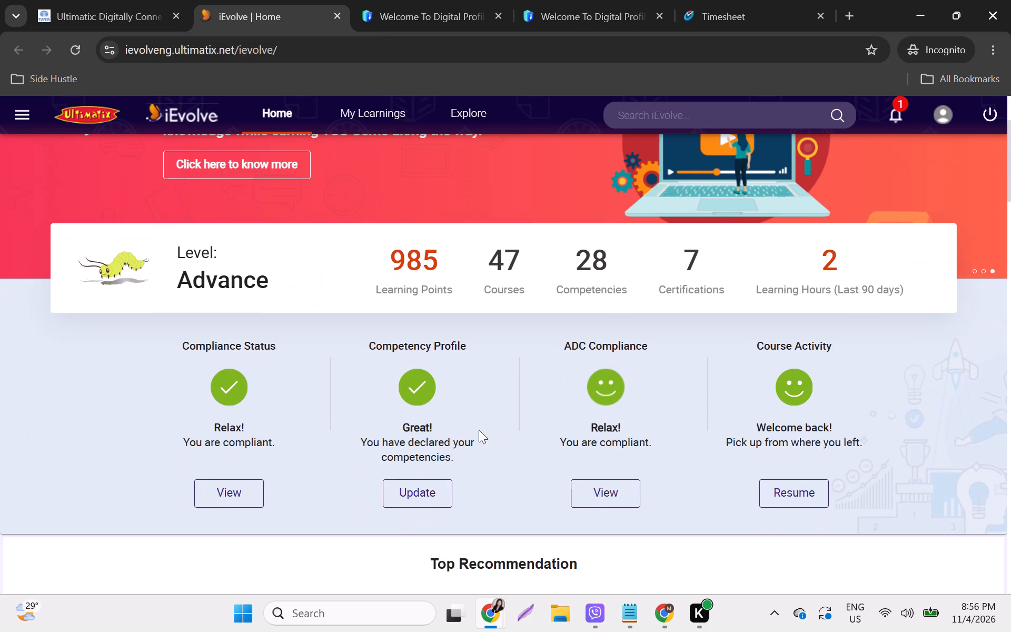
{"action": "scroll", "coordinate": [66, 365], "scroll_direction": "up", "scroll_amount": 1}
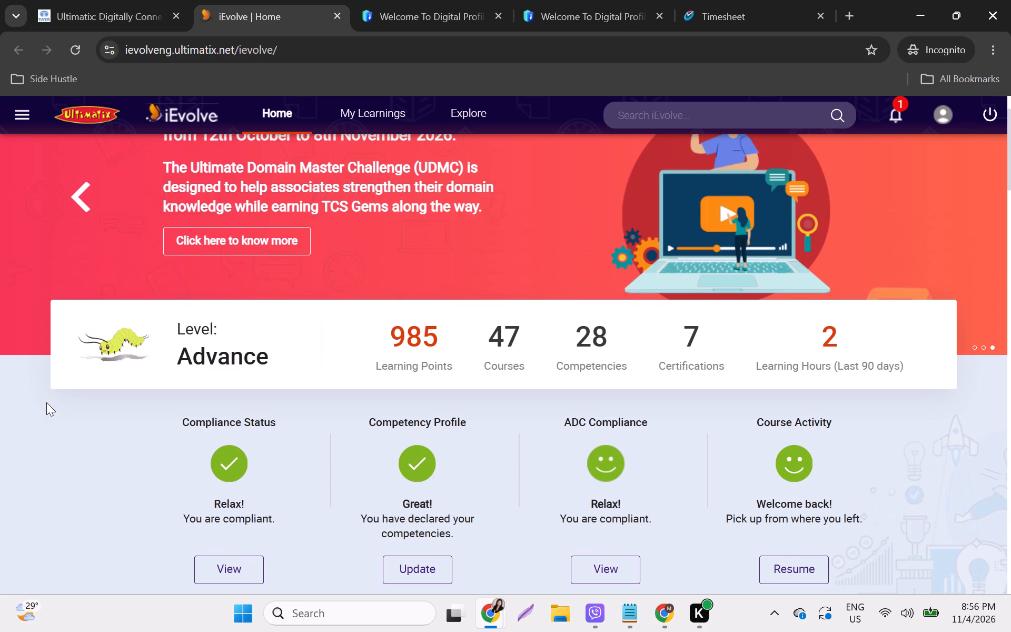
Capture a screenshot of the iEvolve home page area showing the level summary and the four status cards.
{"action": "key", "text": "shift+super+s"}
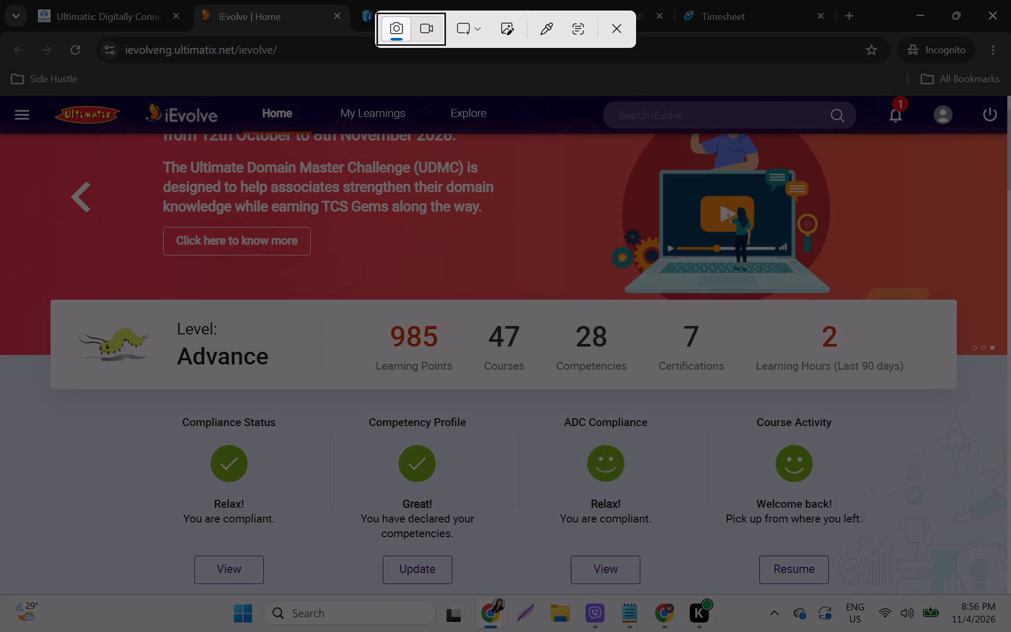
{"action": "left_click_drag", "start_coordinate": [7, 94], "coordinate": [1008, 591]}
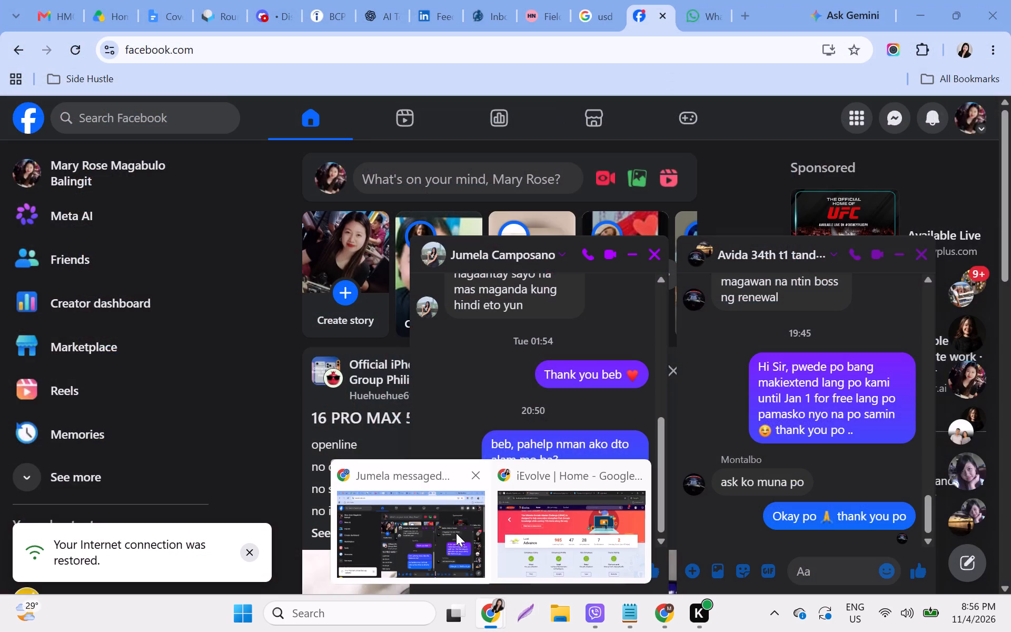
Switch to the Facebook browser window where the chat with the friend is open.
{"action": "left_click", "coordinate": [456, 533]}
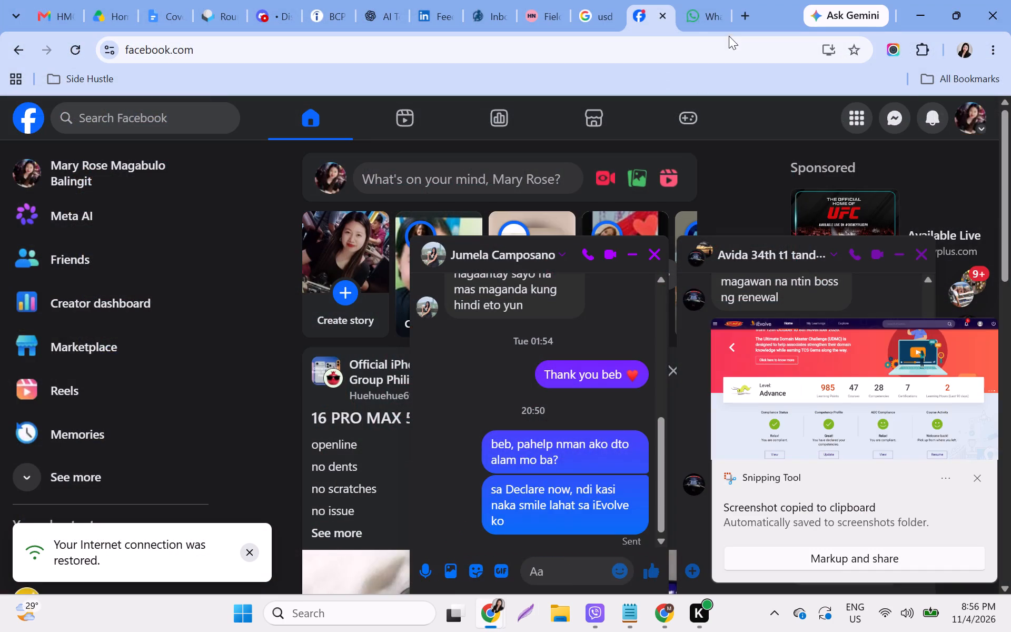